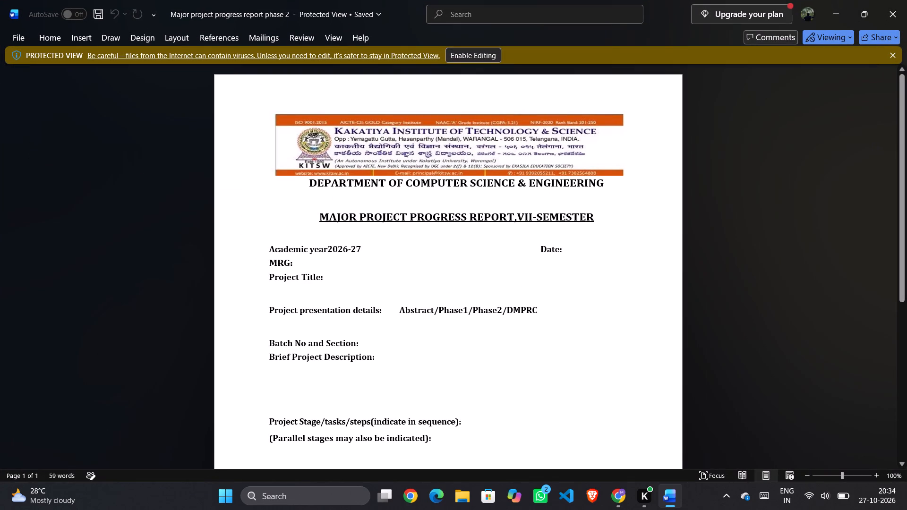
pyautogui.press('space')
pyautogui.press('space')
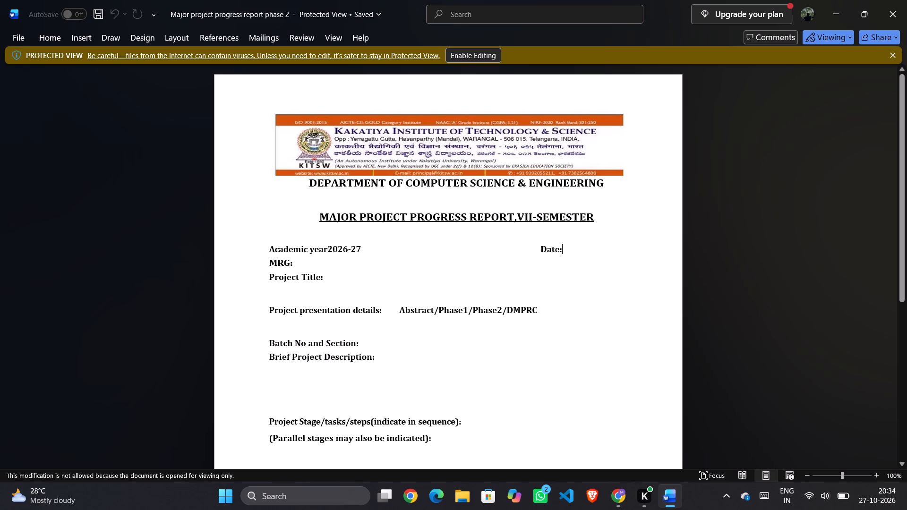
pyautogui.click(461, 55)
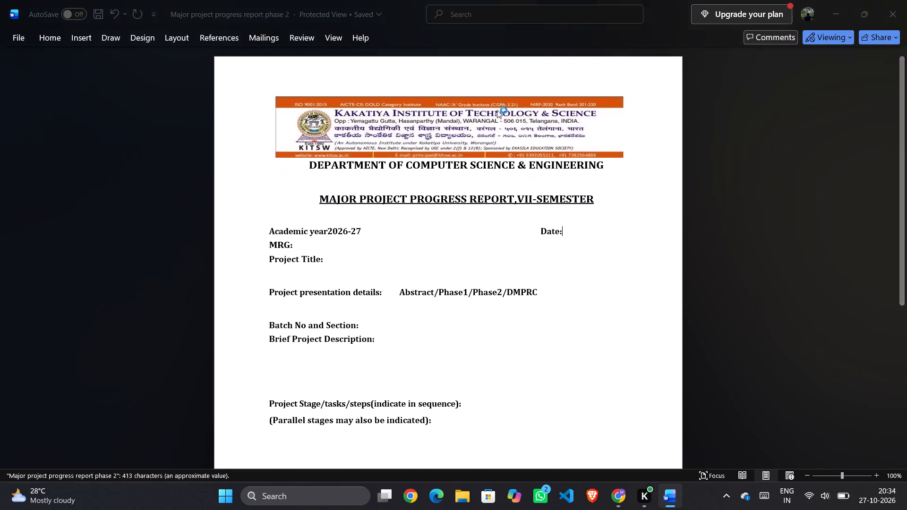
pyautogui.scroll(-3, 502, 274)
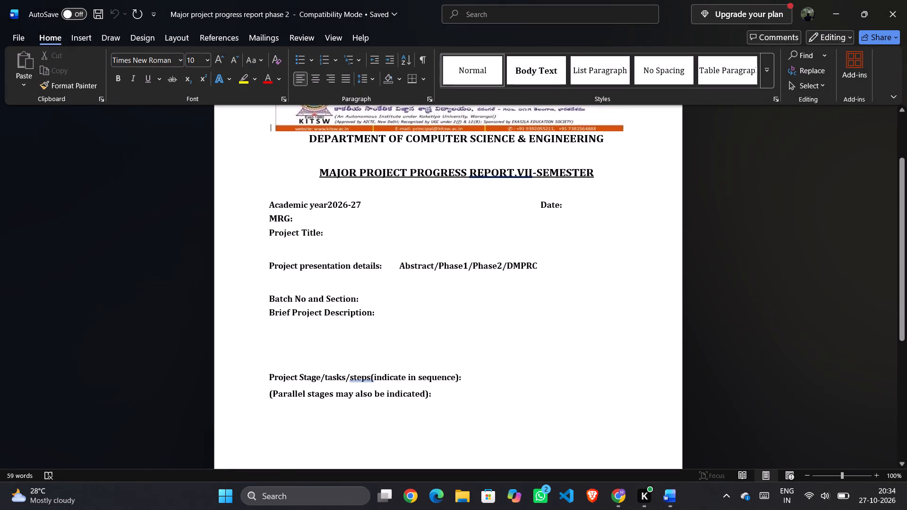
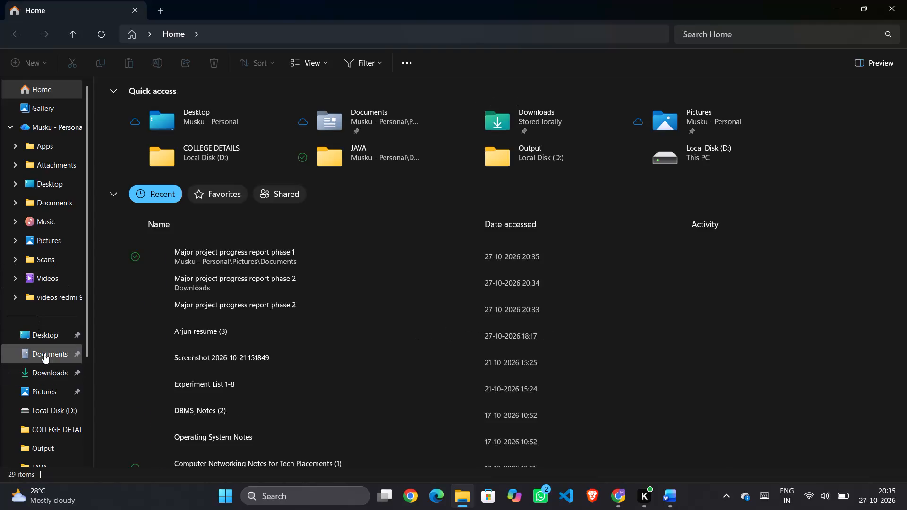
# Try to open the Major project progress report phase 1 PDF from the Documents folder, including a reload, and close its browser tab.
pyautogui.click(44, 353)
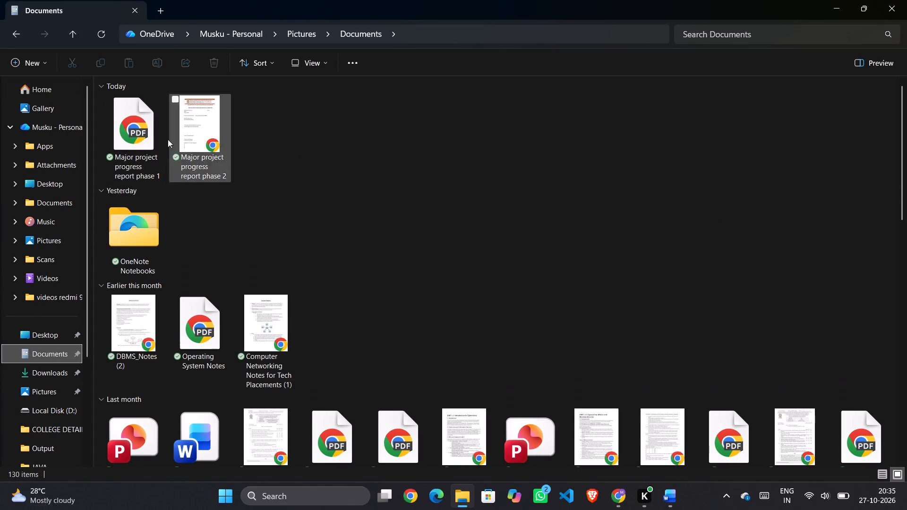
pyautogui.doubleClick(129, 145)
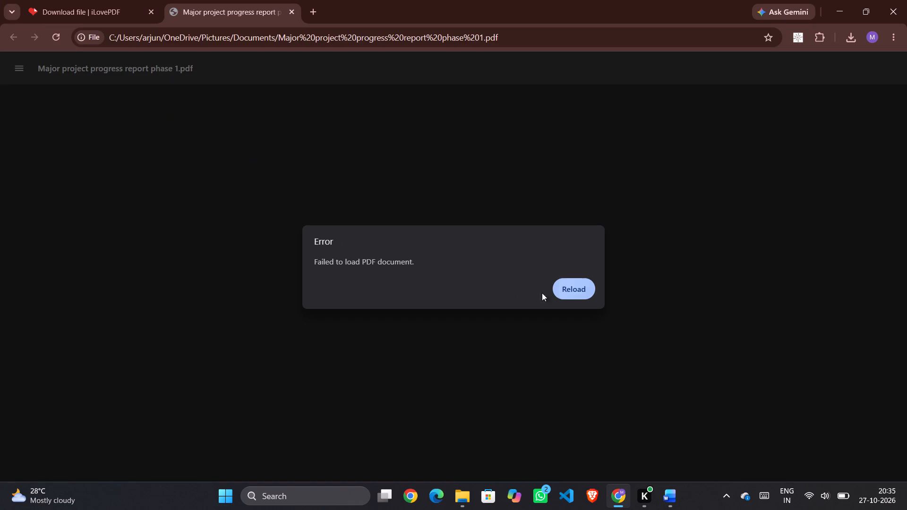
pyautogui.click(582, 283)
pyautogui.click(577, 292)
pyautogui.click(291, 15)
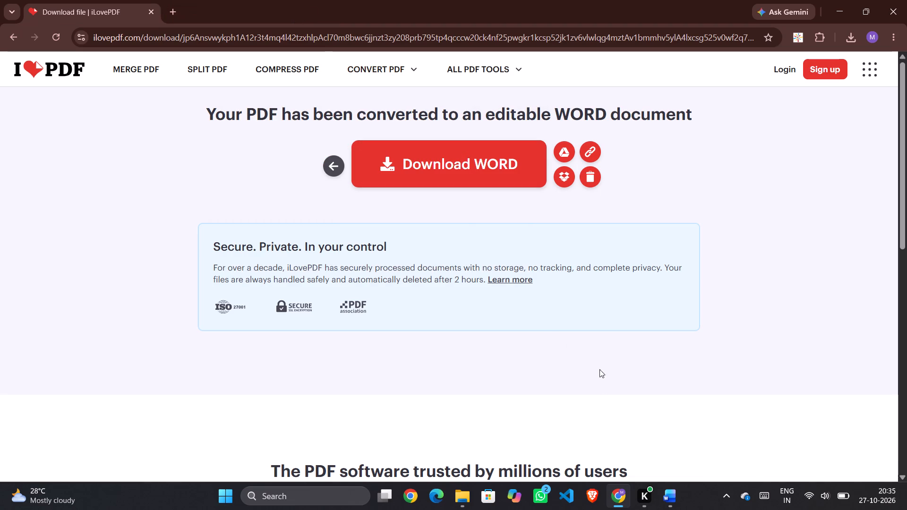
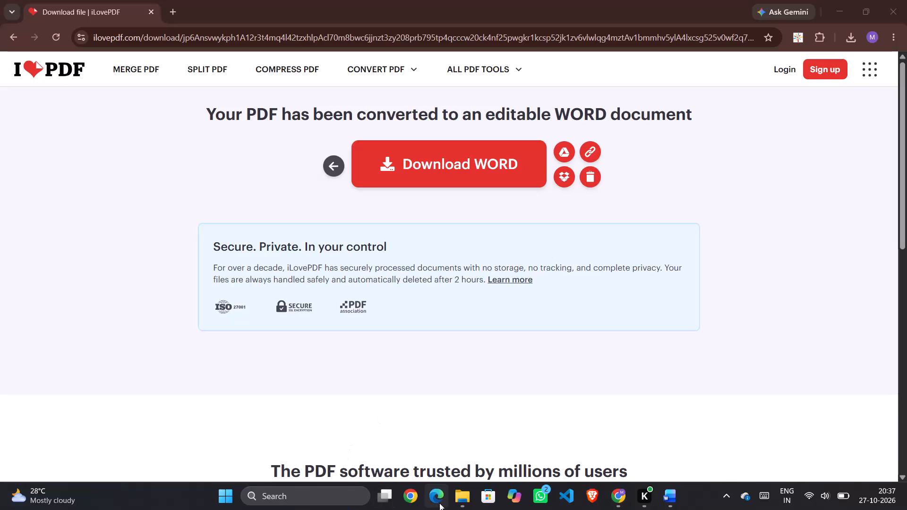
# Try to open Major project progress report (3).pdf from the Documents folder, including a reload, and close its browser tab.
pyautogui.click(457, 498)
pyautogui.doubleClick(136, 163)
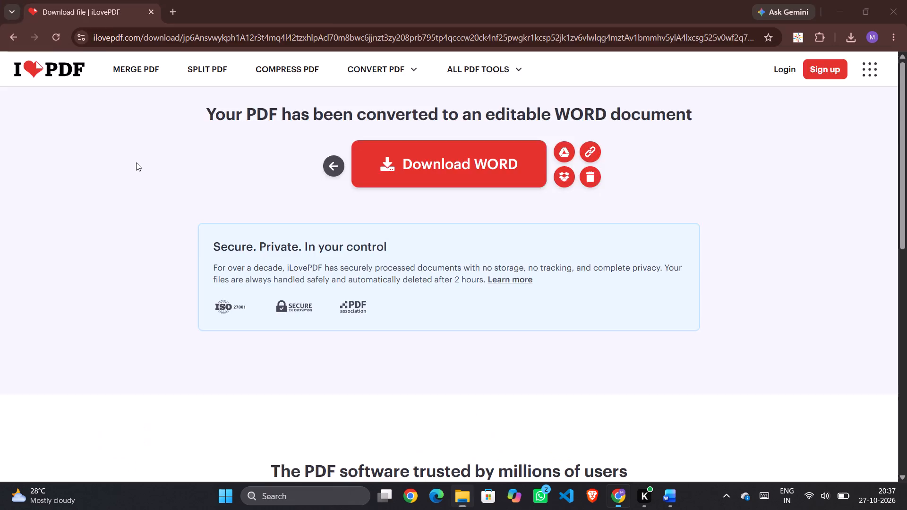
pyautogui.click(574, 289)
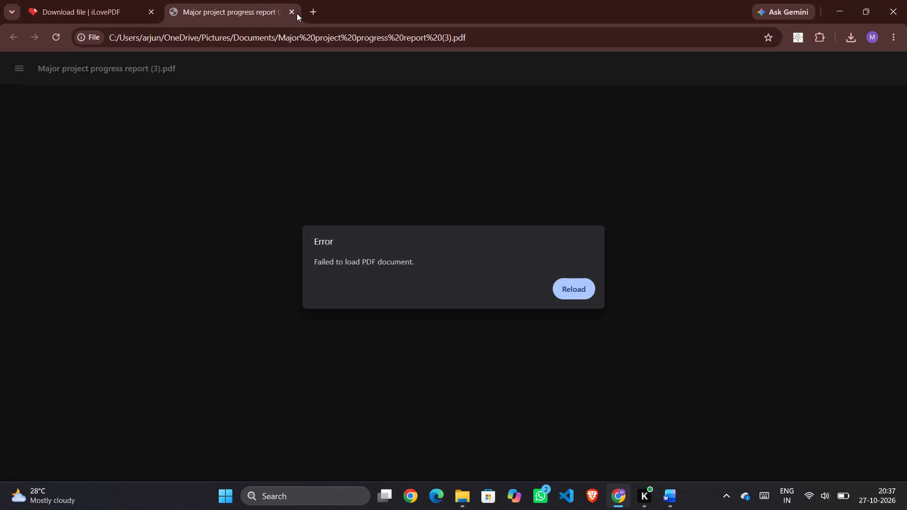
pyautogui.click(297, 13)
pyautogui.click(291, 13)
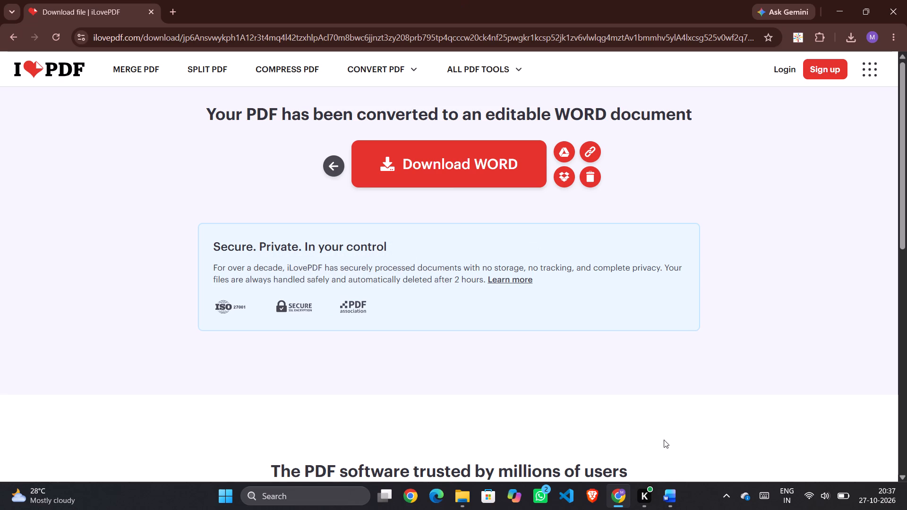
# Switch to the phase 2 report in Word and insert a colon with a space on each side between "Academic year" and "2026-27".
pyautogui.click(660, 499)
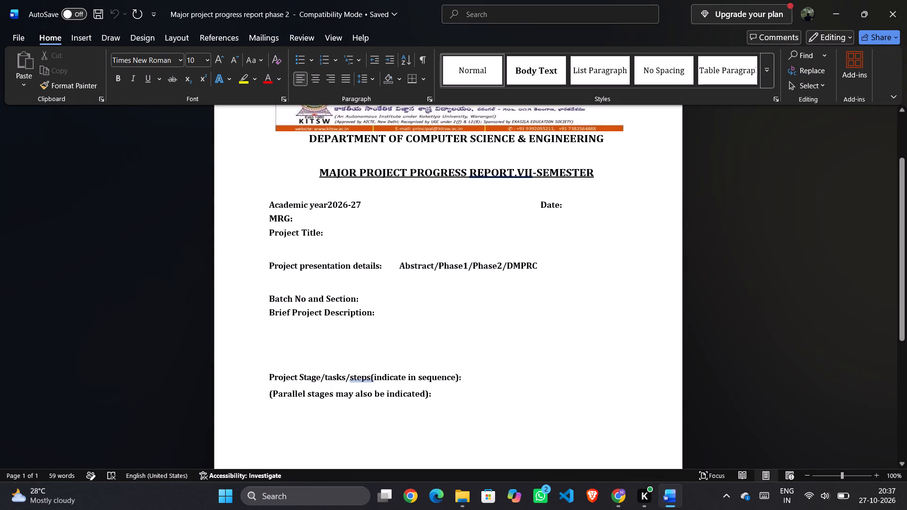
pyautogui.click(326, 206)
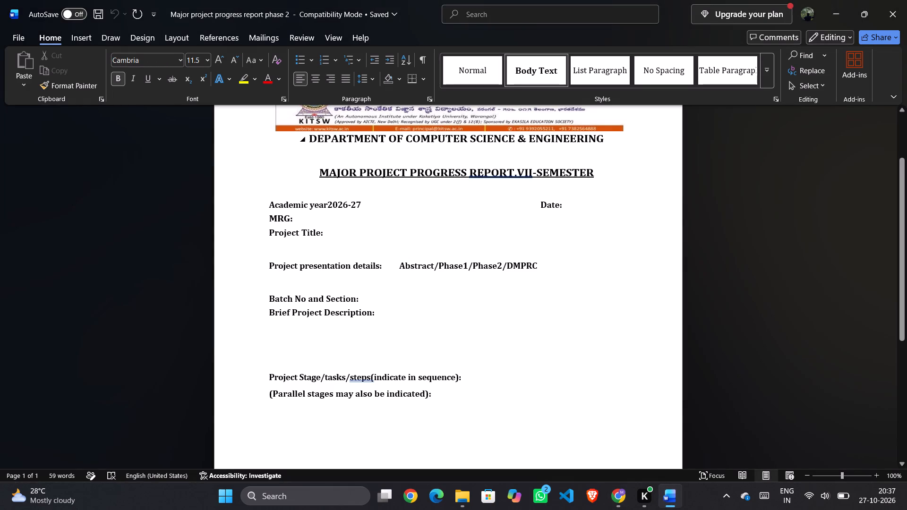
pyautogui.write(':')
pyautogui.press('space')
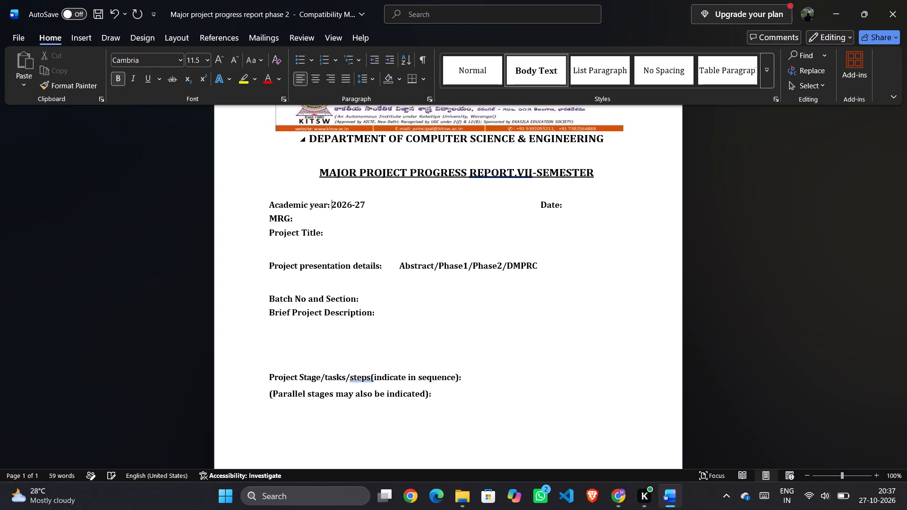
pyautogui.click(327, 205)
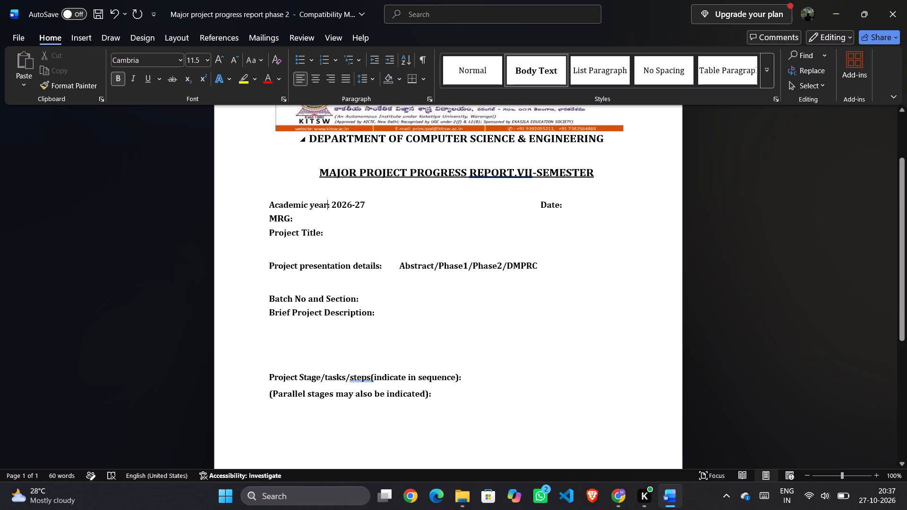
pyautogui.press('space')
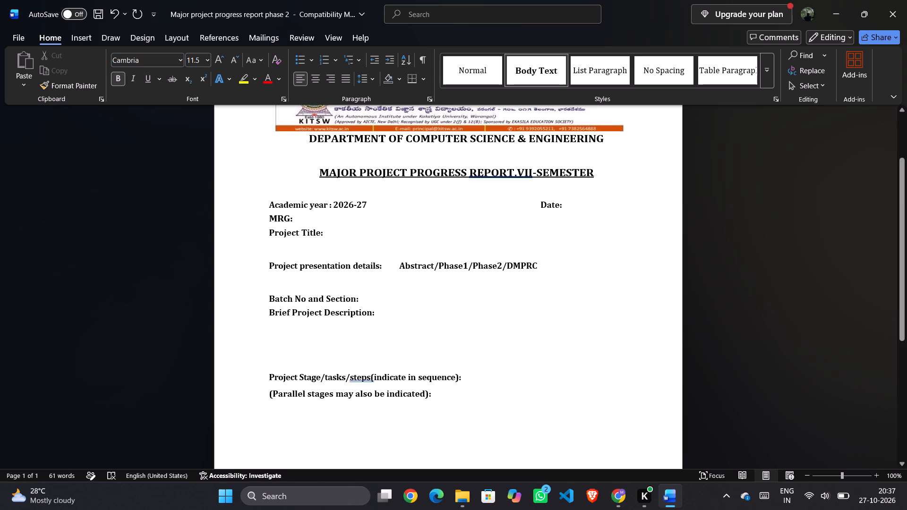
# Fill in the MRG field with "Artificial Intelligence and Machine Learning".
pyautogui.click(309, 217)
pyautogui.press('space')
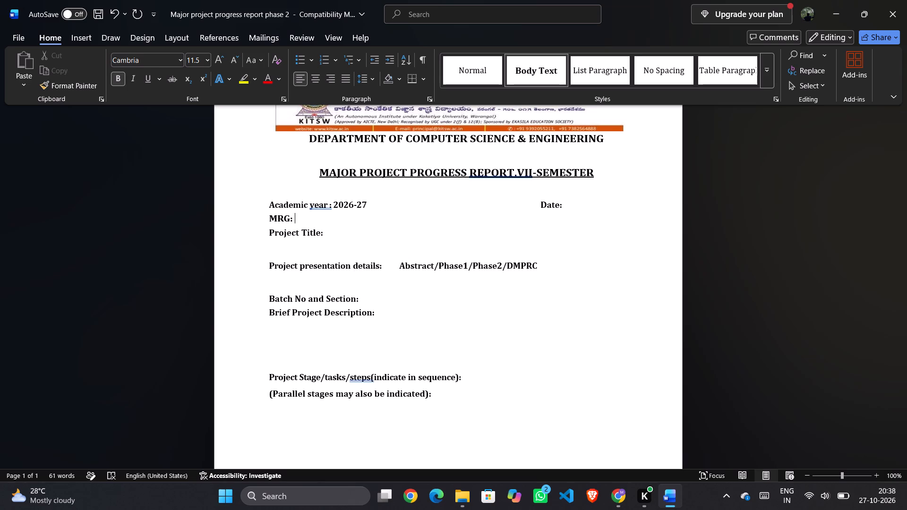
pyautogui.hotkey('shift', 'a')
pyautogui.write('rtifici')
pyautogui.write('al')
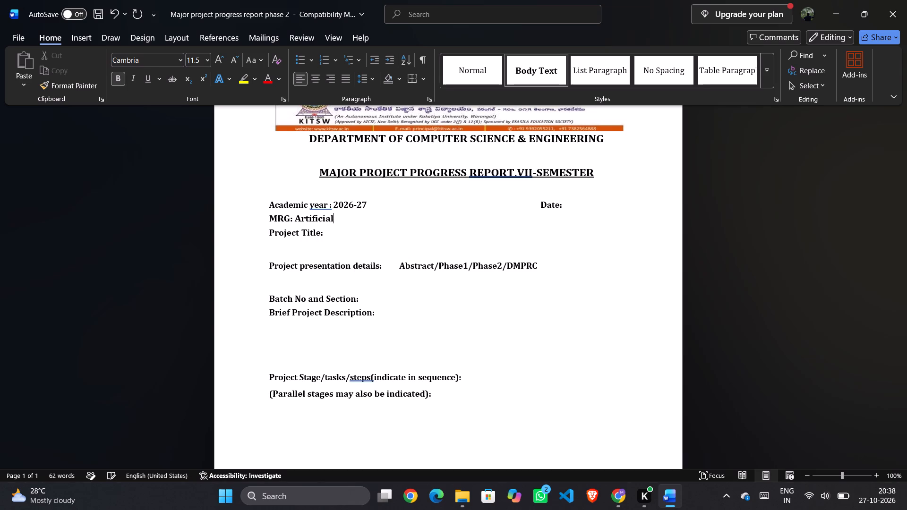
pyautogui.press('space')
pyautogui.write('Intelligence')
pyautogui.press('space')
pyautogui.write('and')
pyautogui.press('space')
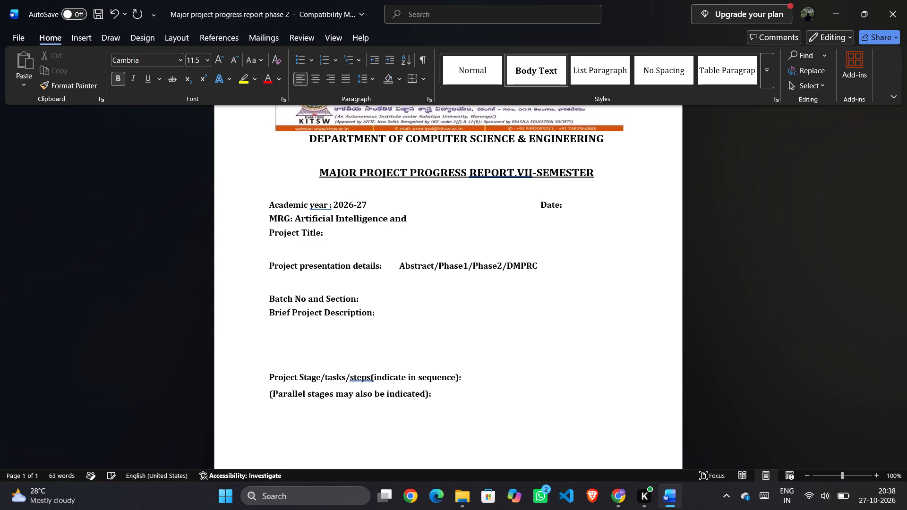
pyautogui.write('Machine')
pyautogui.press('space')
pyautogui.write('Learning')
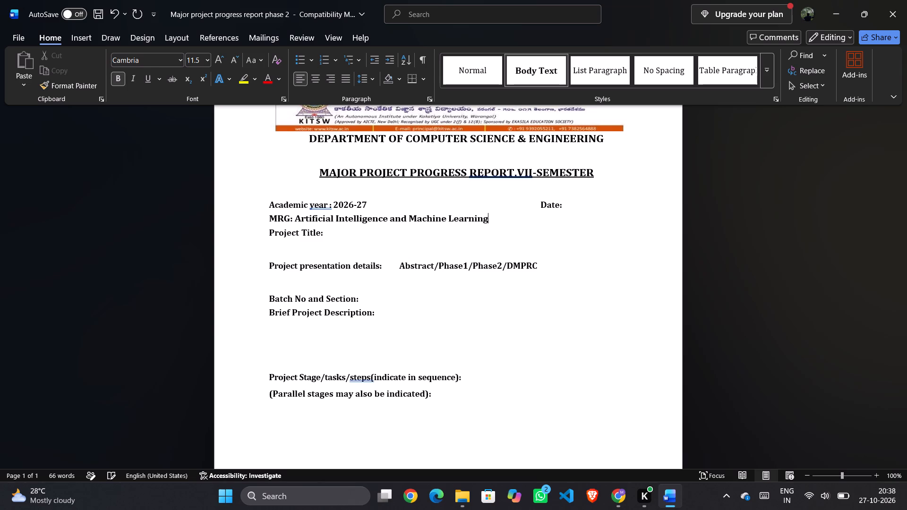
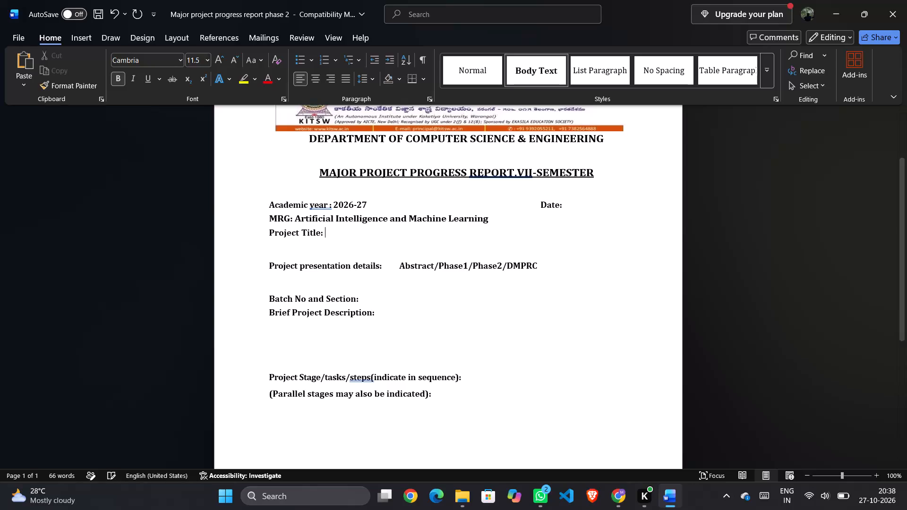
# Fill in the Project Title with "SinusScope – Deep Learning-Based Nasal Anatomy Segmentation from CT Images" and reduce the blank space below it.
pyautogui.hotkey('ctrl', 'v')
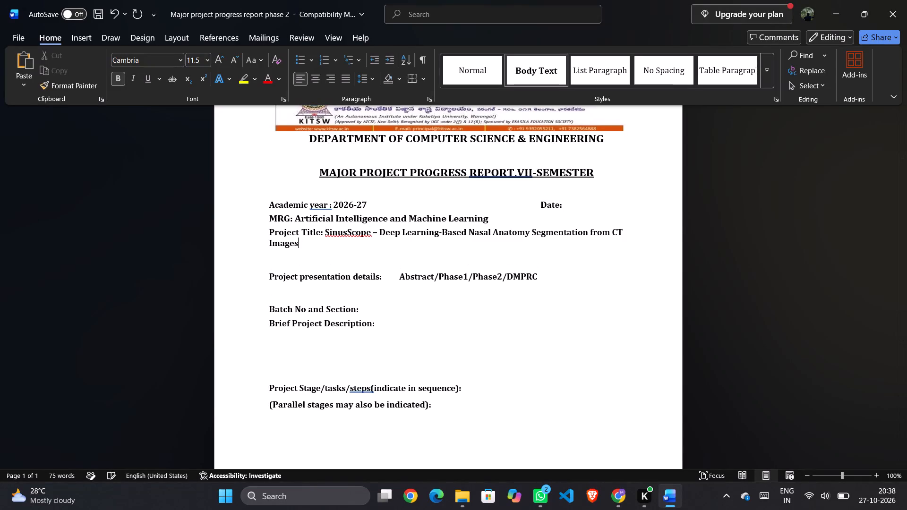
pyautogui.click(296, 267)
pyautogui.press('BackSpace')
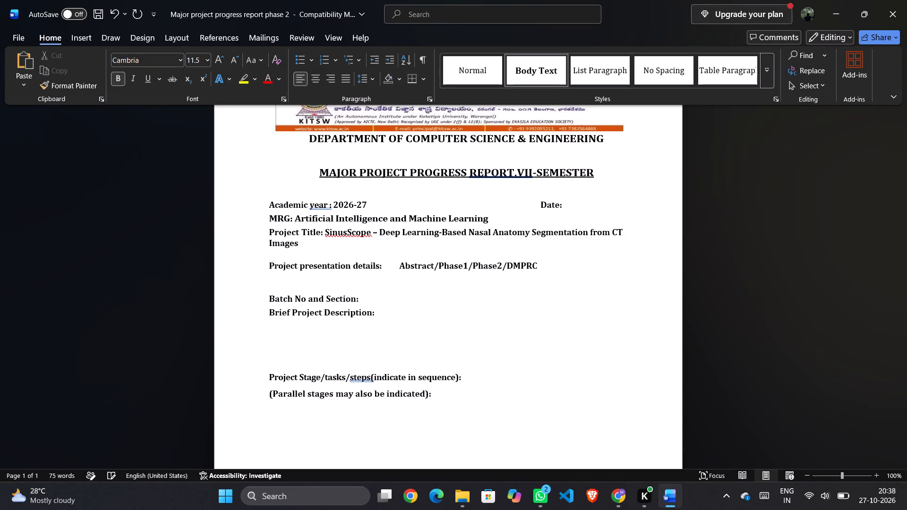
pyautogui.press('BackSpace')
pyautogui.press('Return')
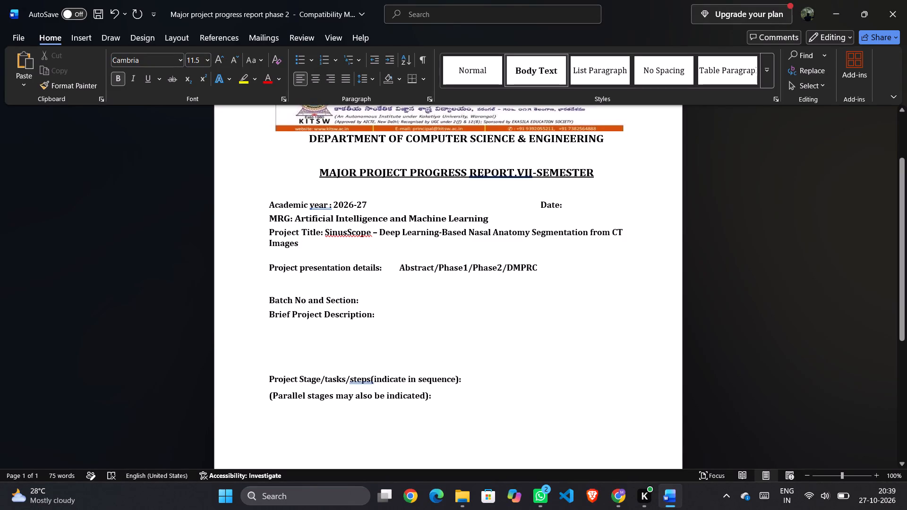
# Insert an extra space between the "Project Title:" label and "SinusScope".
pyautogui.click(325, 234)
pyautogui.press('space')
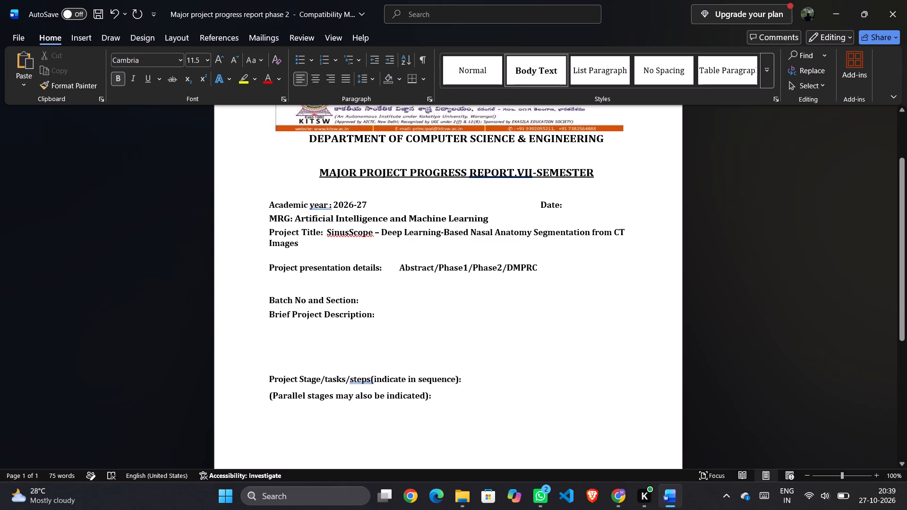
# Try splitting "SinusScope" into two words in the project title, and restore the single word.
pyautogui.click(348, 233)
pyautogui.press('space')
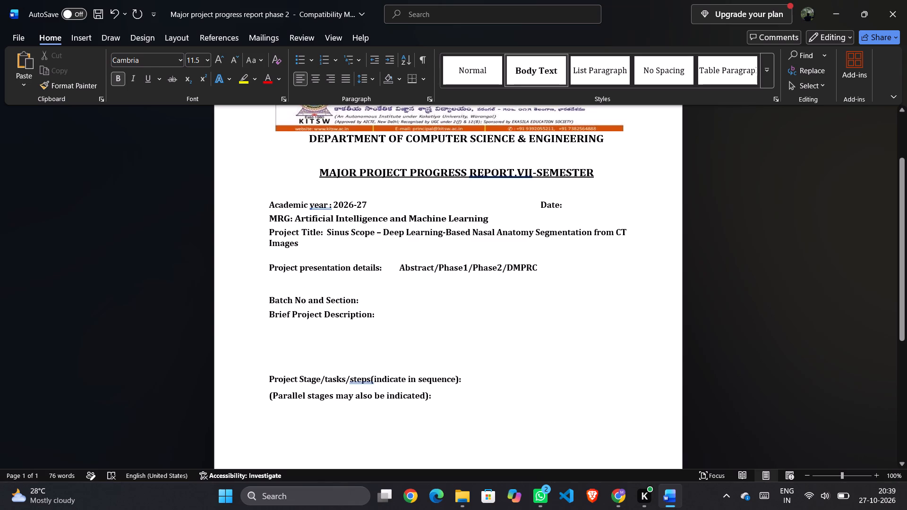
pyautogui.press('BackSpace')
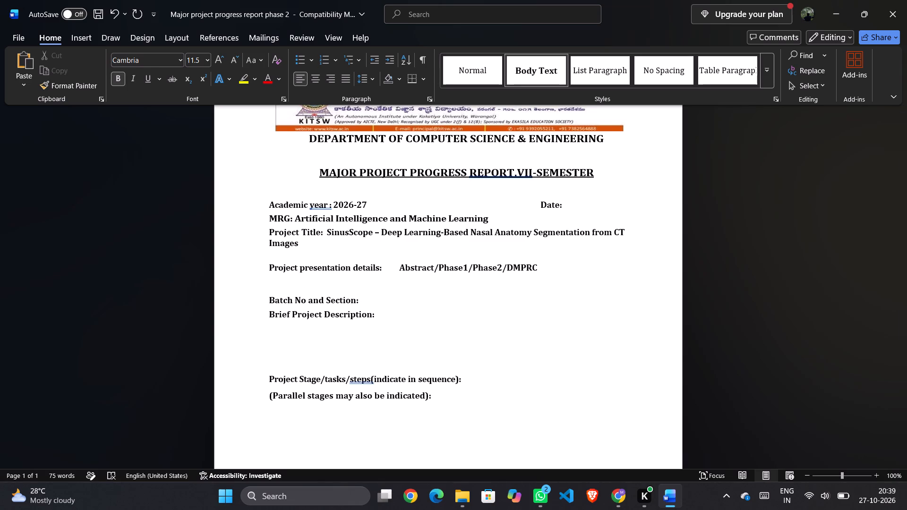
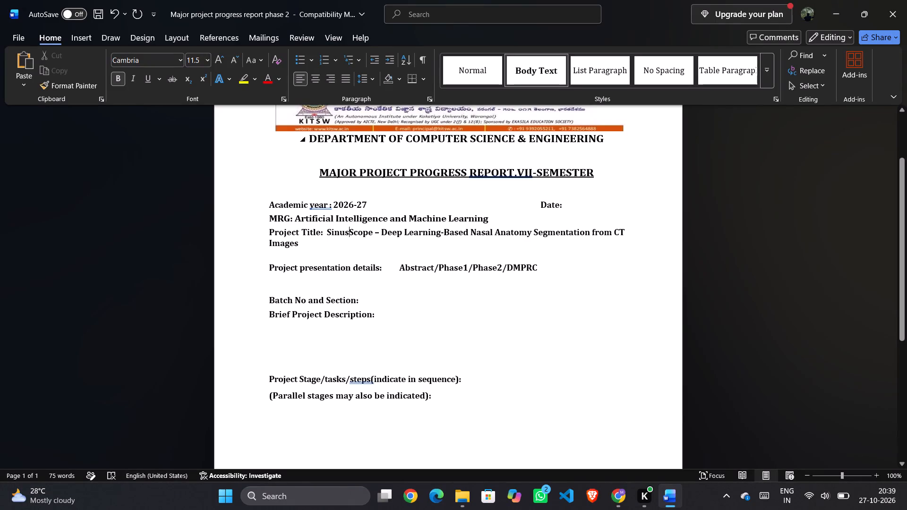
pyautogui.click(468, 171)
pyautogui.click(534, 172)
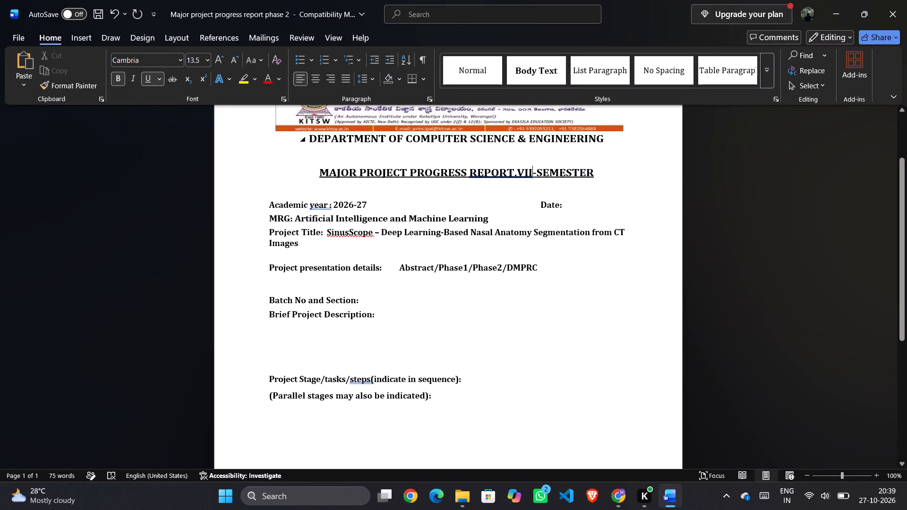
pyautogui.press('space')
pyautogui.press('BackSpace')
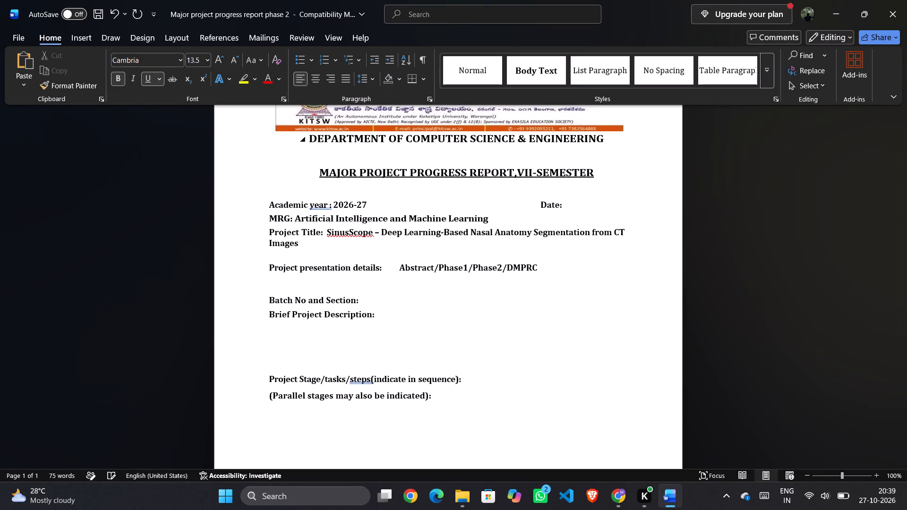
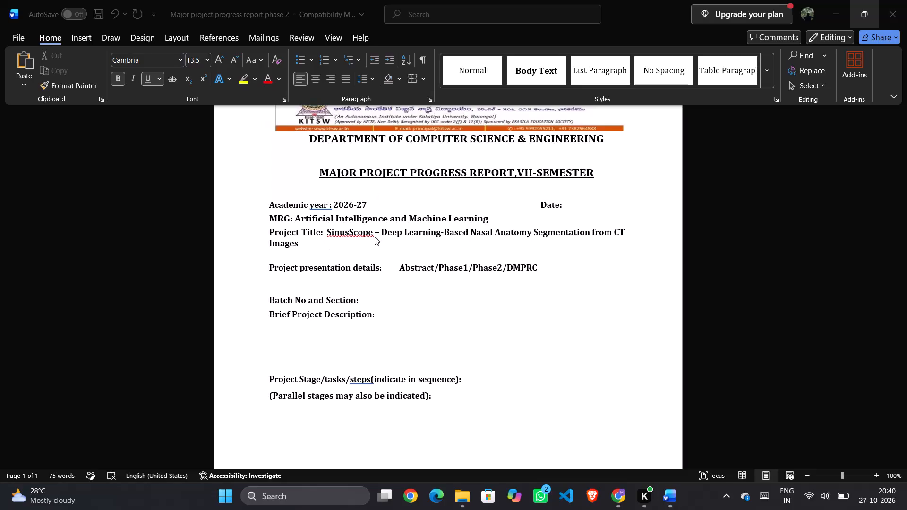
# Add a space after the colon of the "Batch No and Section" field in the Word report, ready for its entry.
pyautogui.click(375, 237)
pyautogui.click(633, 232)
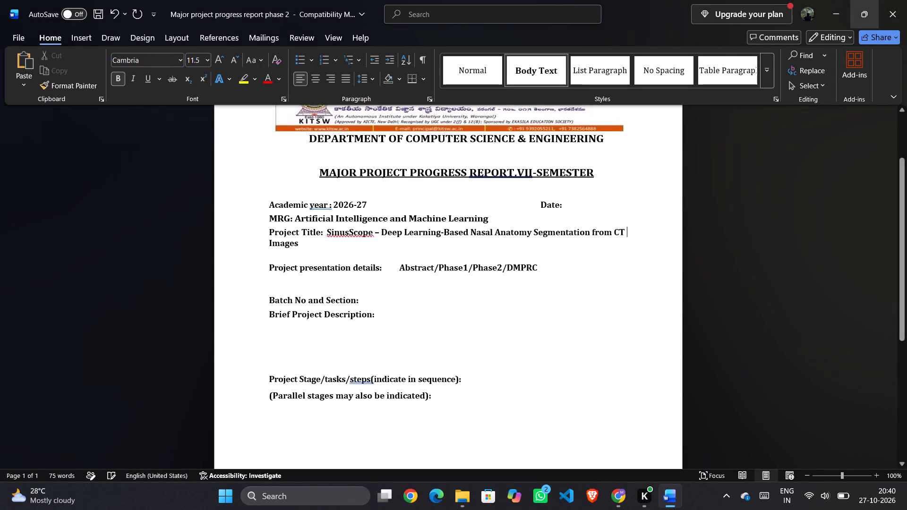
pyautogui.click(389, 267)
pyautogui.click(372, 297)
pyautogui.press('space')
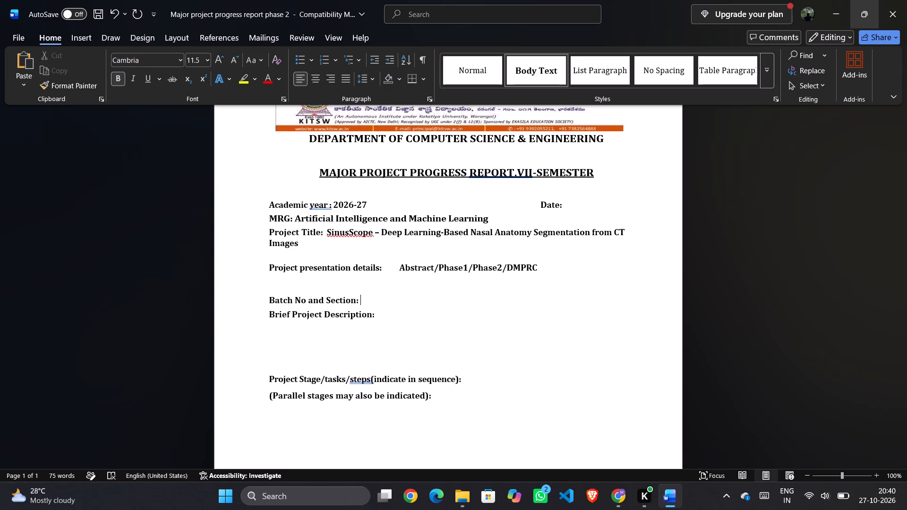
# Fill in the "Batch No and Section" field of the progress report with "B8, 7CSE3".
pyautogui.hotkey('shift', 'b')
pyautogui.press('8')
pyautogui.write(',')
pyautogui.press('space')
pyautogui.write('7CSE')
pyautogui.press('3')
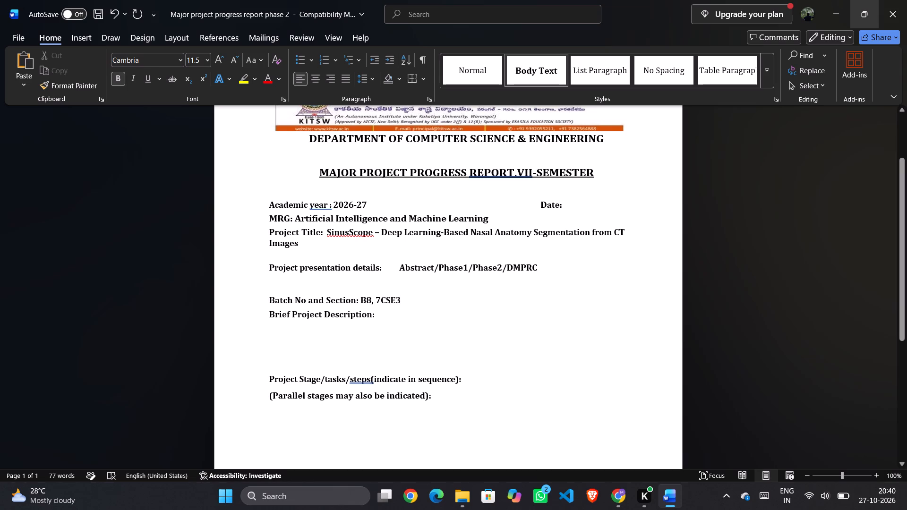
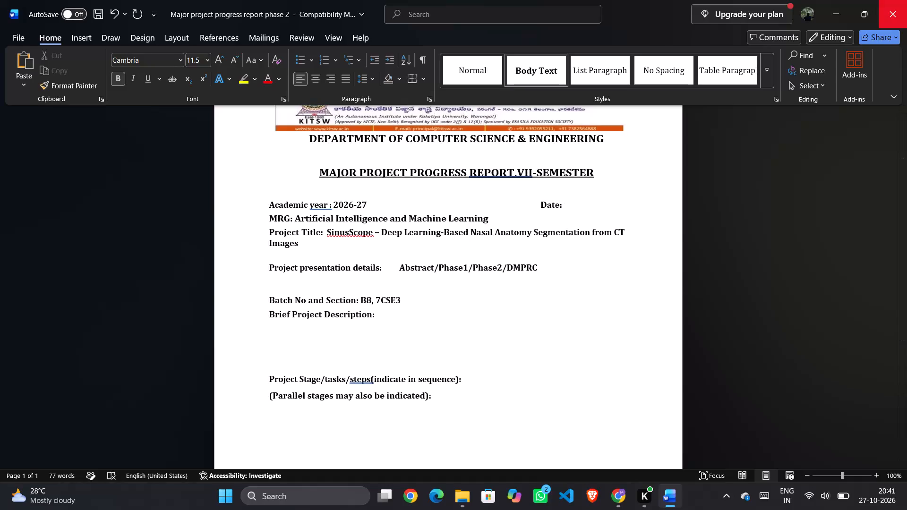
# Fill in the "Date" field of the progress report with 28-10-2026.
pyautogui.write('28')
pyautogui.write('-10')
pyautogui.write('-2026')
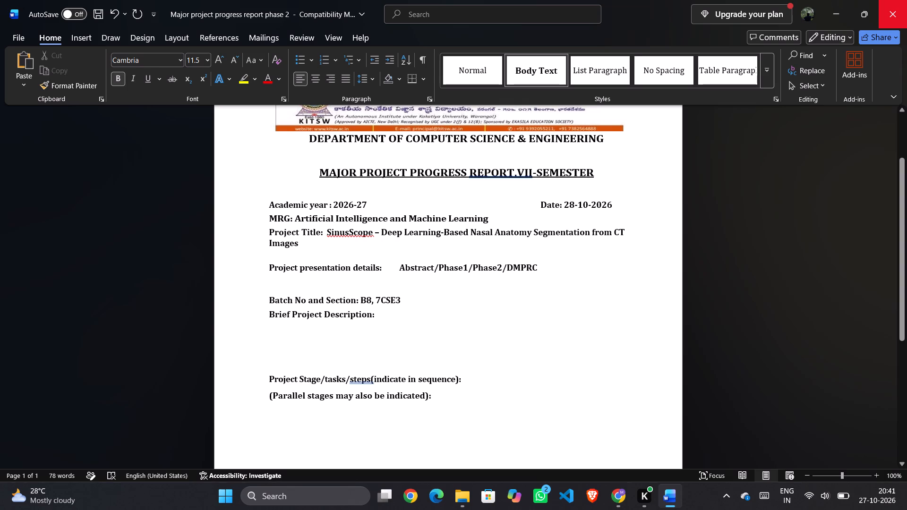
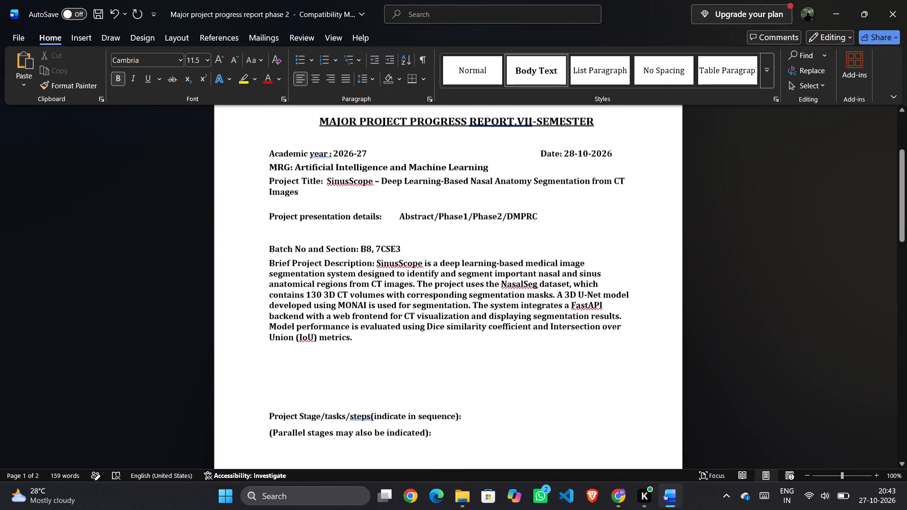
pyautogui.click(308, 400)
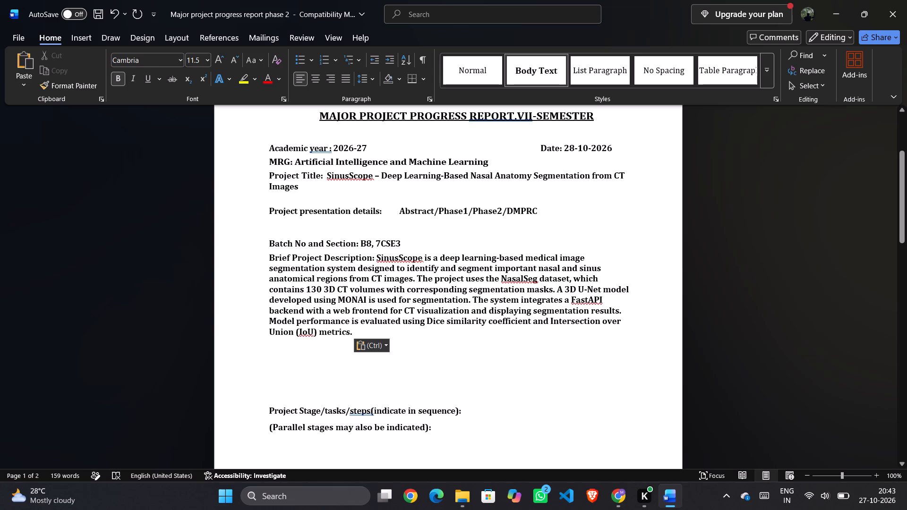
pyautogui.press('BackSpace')
pyautogui.press('BackSpace')
pyautogui.press('BackSpace')
pyautogui.press('BackSpace')
pyautogui.press('BackSpace')
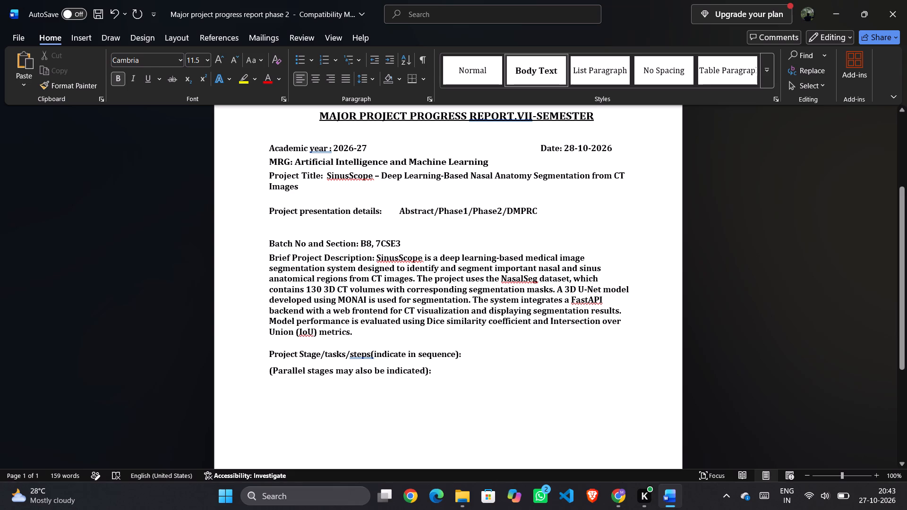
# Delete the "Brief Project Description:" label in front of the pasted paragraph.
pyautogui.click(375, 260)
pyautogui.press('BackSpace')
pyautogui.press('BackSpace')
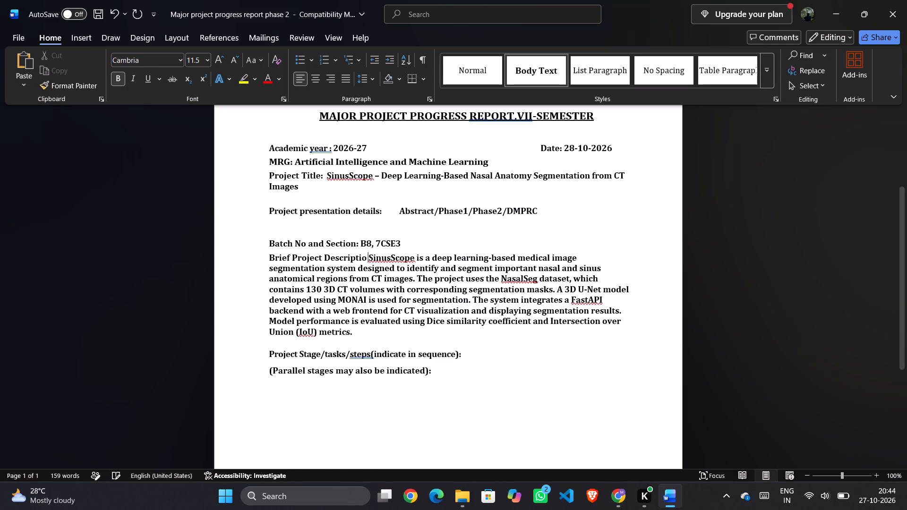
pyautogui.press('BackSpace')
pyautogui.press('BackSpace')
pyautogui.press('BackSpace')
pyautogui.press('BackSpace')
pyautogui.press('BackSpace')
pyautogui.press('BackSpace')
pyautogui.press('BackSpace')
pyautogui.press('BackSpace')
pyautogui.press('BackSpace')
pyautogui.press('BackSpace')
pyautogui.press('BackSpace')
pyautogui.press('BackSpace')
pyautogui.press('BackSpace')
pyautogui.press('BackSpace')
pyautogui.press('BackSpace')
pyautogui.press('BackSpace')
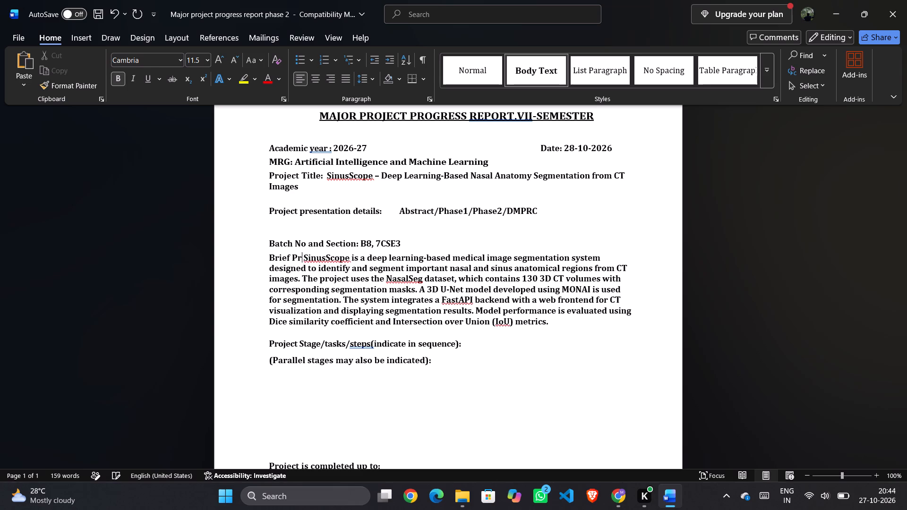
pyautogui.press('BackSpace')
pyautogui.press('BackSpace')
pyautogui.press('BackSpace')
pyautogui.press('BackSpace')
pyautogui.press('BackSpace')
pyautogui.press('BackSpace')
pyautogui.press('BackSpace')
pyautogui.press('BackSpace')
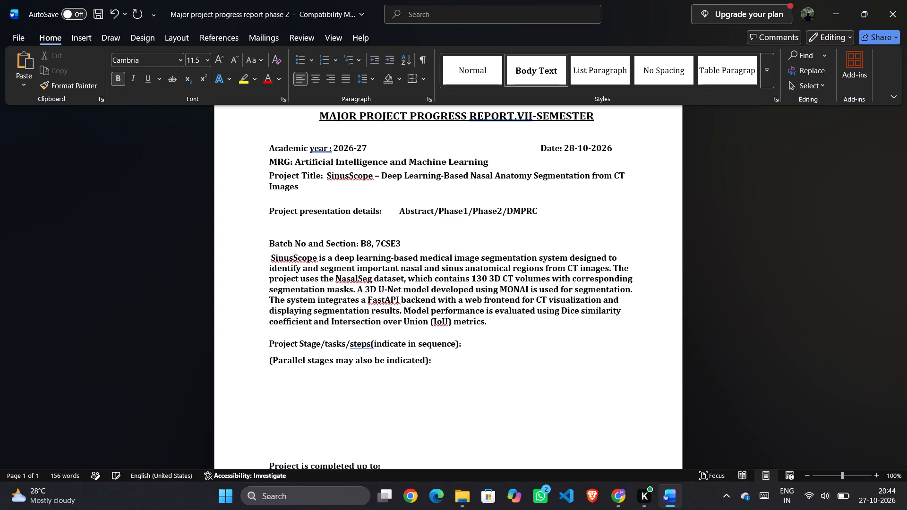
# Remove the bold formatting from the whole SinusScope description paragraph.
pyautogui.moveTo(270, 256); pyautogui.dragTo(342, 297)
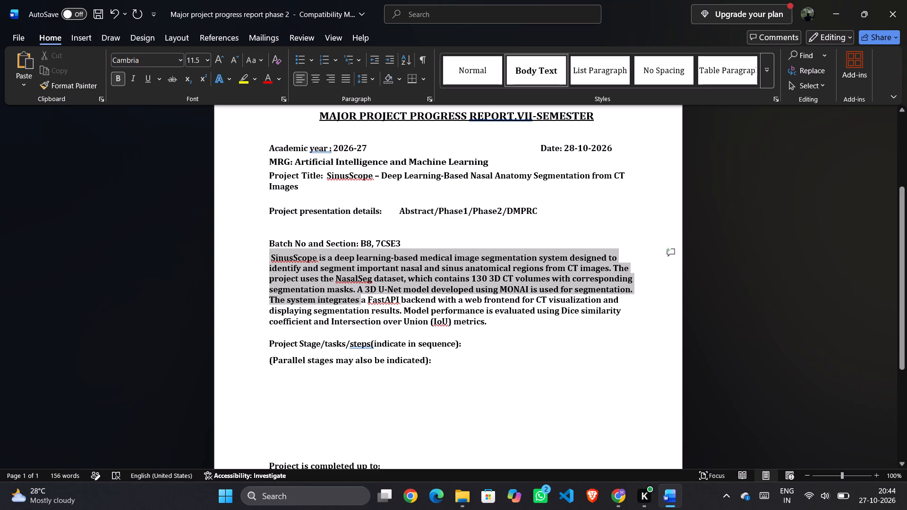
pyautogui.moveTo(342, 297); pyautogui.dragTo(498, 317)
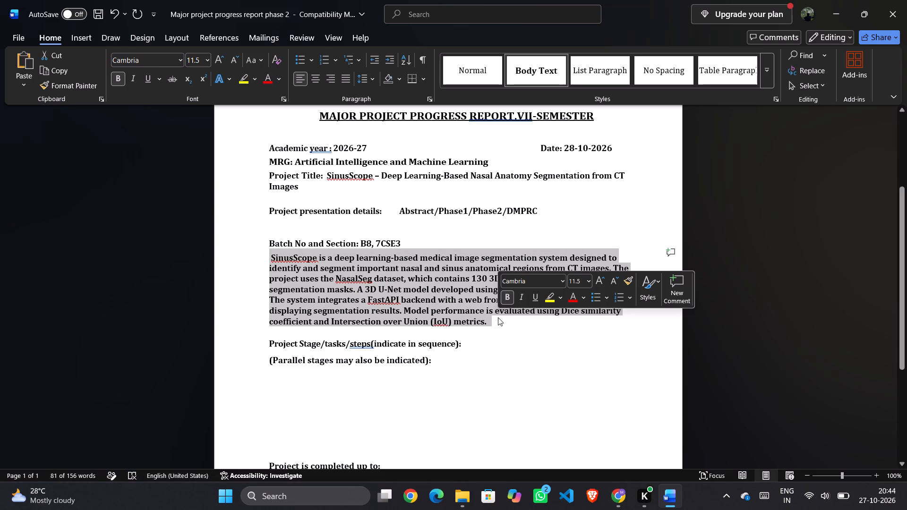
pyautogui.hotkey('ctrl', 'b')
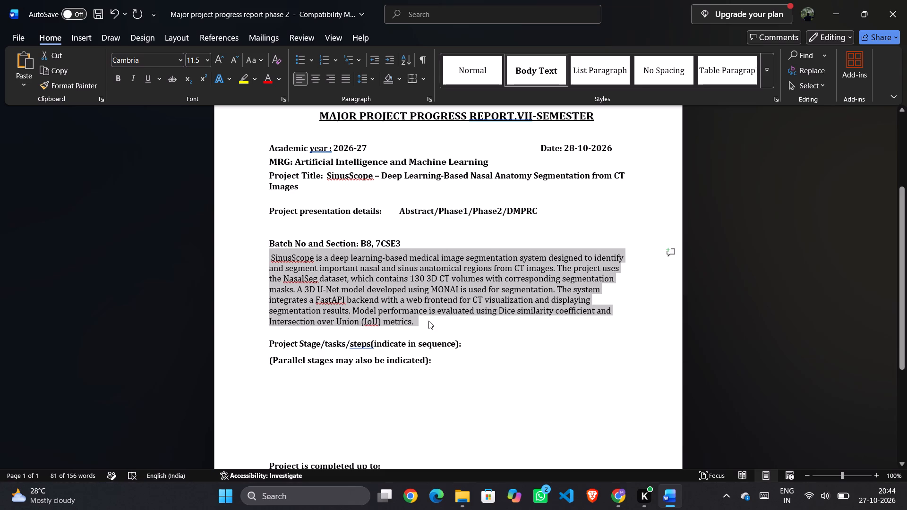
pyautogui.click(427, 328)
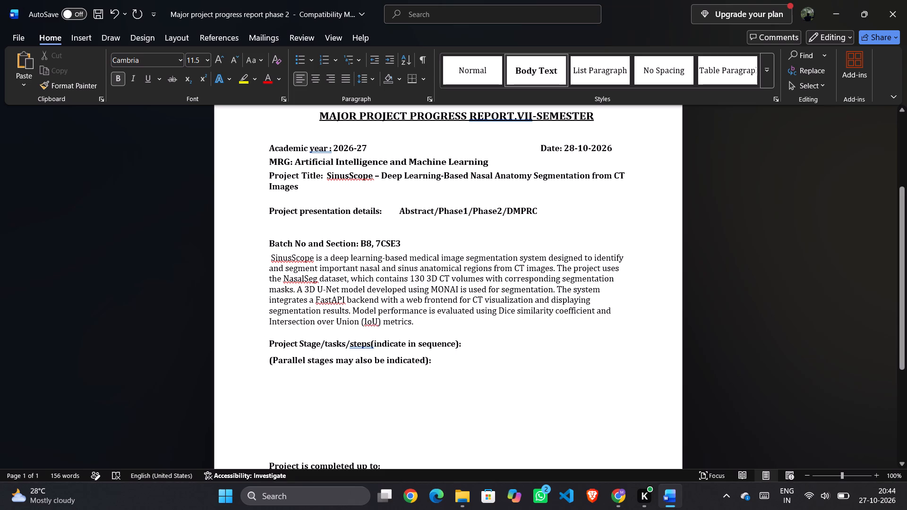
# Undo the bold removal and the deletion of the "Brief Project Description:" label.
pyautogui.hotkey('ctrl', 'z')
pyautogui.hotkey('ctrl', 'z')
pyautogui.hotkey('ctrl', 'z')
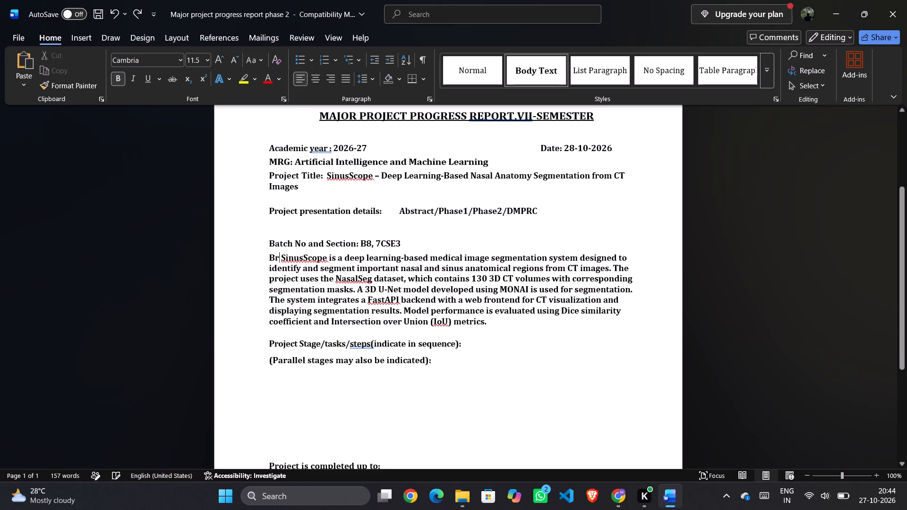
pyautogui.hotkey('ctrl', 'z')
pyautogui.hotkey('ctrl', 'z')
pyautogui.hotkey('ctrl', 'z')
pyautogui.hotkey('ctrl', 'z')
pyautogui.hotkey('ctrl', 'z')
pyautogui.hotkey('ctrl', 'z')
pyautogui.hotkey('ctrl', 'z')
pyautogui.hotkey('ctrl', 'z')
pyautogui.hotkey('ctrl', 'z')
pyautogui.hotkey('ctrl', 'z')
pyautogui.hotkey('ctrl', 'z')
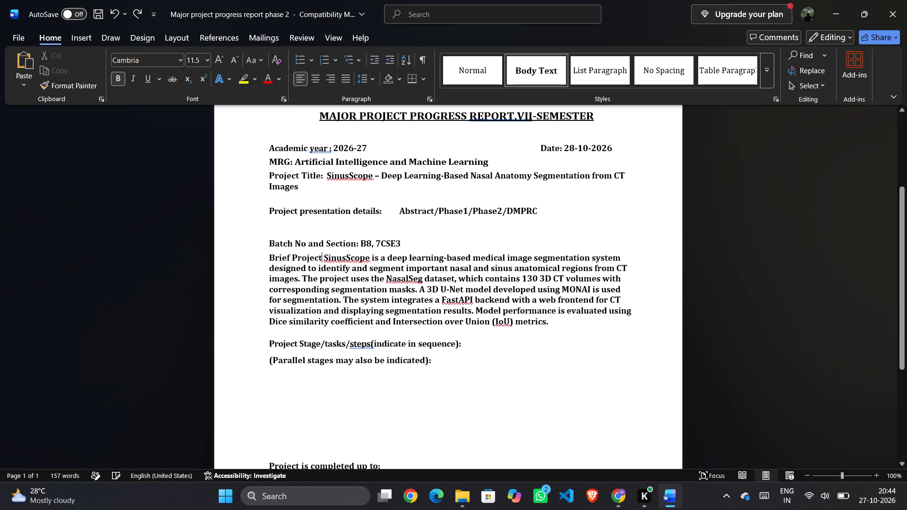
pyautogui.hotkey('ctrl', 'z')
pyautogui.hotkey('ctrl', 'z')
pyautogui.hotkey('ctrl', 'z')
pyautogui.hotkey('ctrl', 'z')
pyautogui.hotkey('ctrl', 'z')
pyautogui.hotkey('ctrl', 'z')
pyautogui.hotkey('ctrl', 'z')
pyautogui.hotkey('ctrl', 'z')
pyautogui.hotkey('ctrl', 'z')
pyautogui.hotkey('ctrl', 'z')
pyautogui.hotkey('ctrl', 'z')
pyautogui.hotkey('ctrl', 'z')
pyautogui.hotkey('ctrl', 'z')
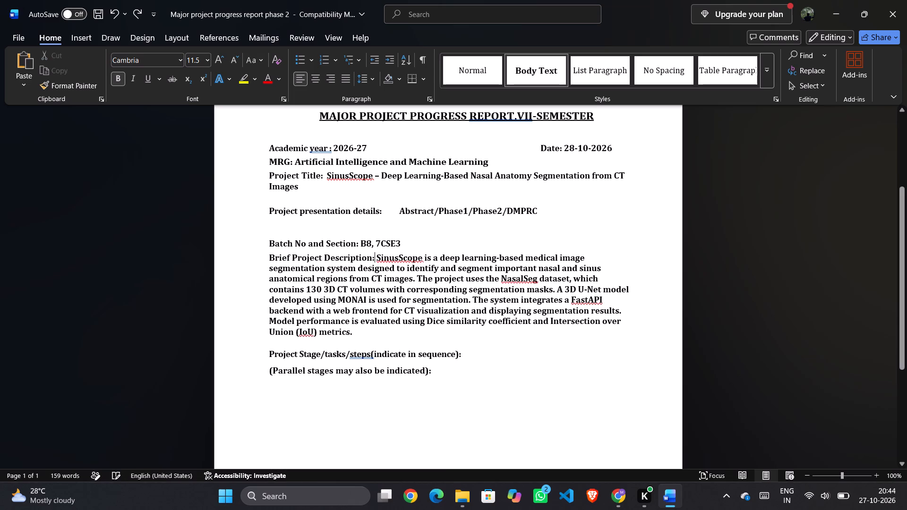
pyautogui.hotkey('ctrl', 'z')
# Tidy the spacing below the description, leaving one blank line before the "Project Stage/tasks/steps" heading.
pyautogui.press('BackSpace')
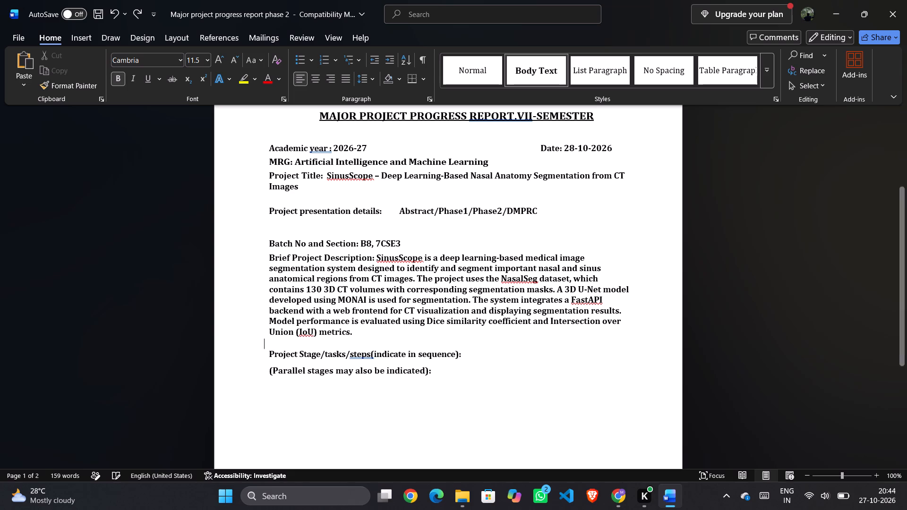
pyautogui.press('BackSpace')
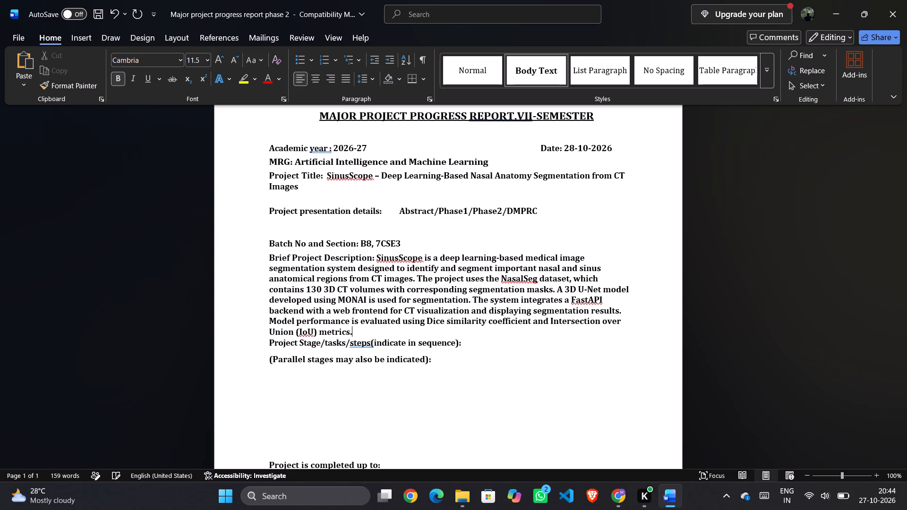
pyautogui.press('Return')
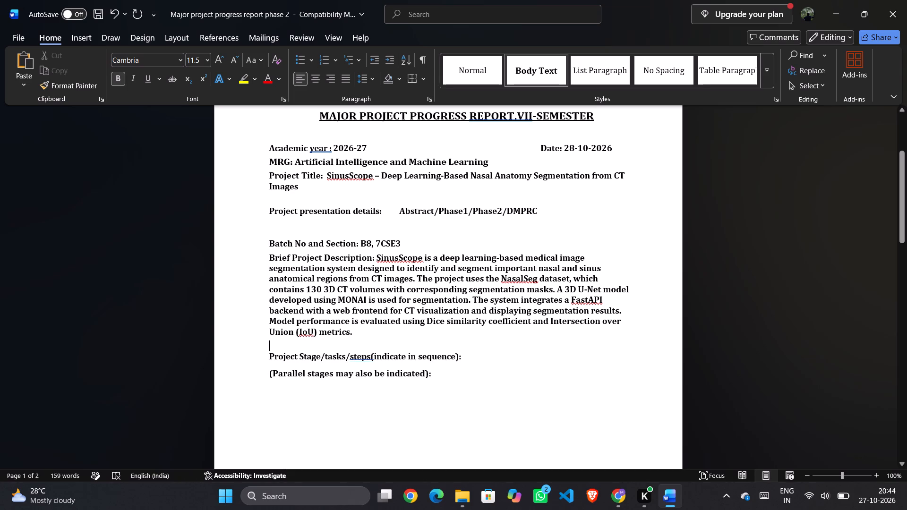
# Move the description text onto its own line below the "Brief Project Description:" label.
pyautogui.click(375, 257)
pyautogui.press('Return')
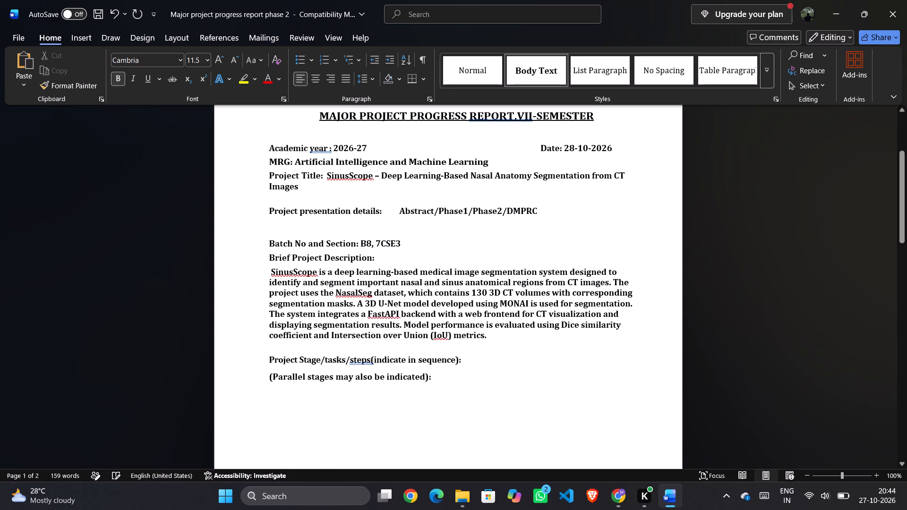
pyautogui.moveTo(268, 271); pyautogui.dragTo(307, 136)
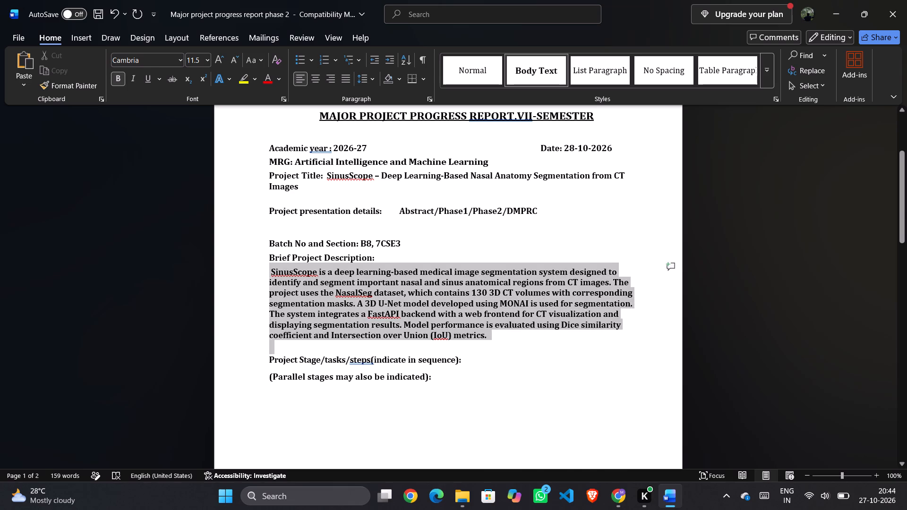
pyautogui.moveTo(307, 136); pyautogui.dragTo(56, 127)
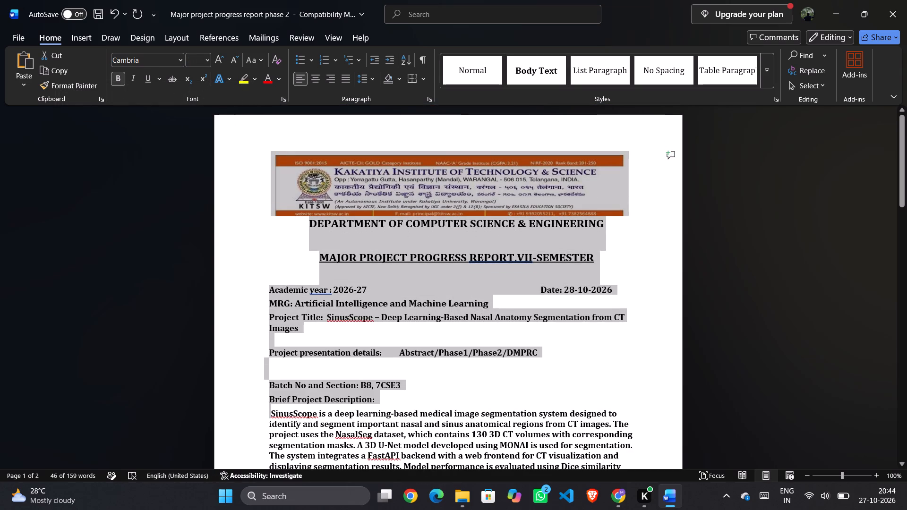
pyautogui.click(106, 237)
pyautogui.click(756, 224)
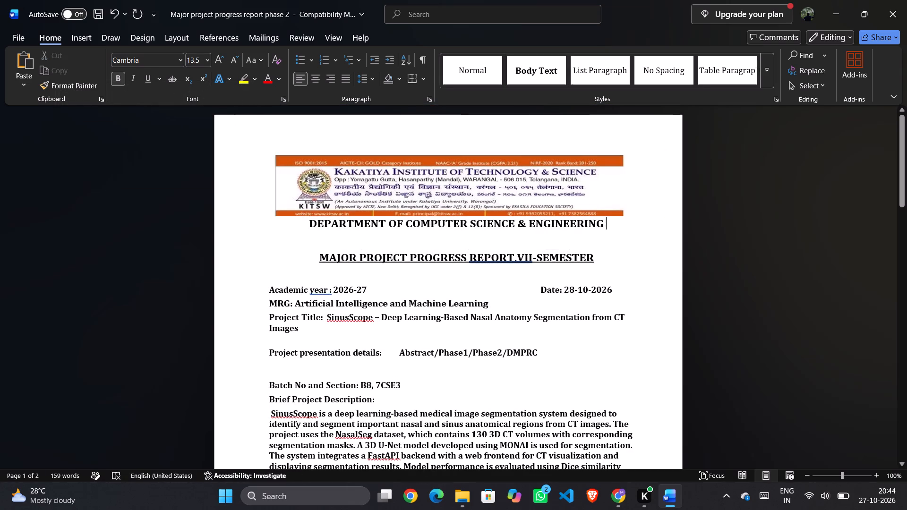
# Remove the bold formatting from the SinusScope paragraph below the "Brief Project Description:" label, keeping the label bold.
pyautogui.scroll(-6, 603, 318)
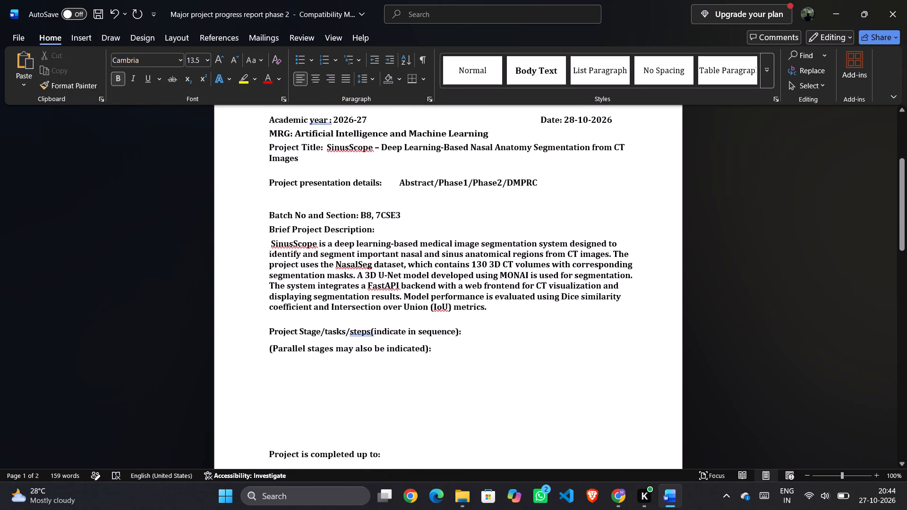
pyautogui.moveTo(267, 242); pyautogui.dragTo(499, 309)
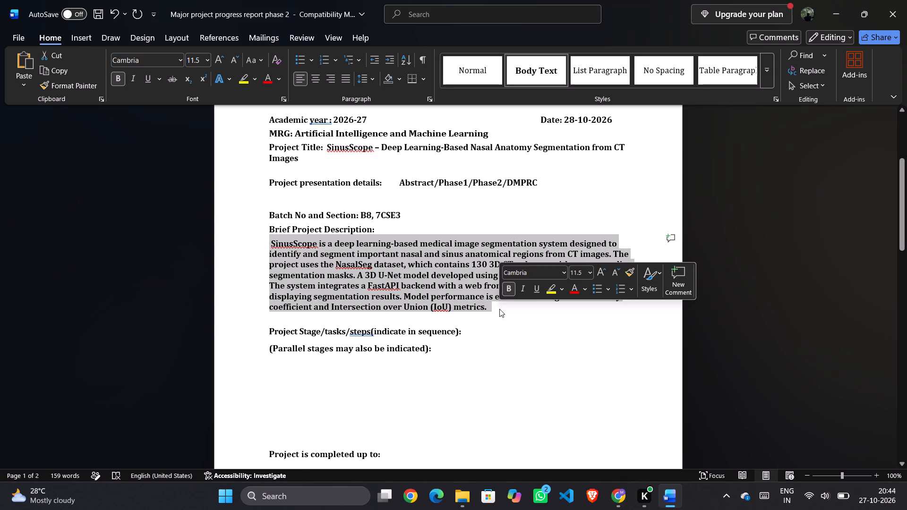
pyautogui.hotkey('ctrl', 'b')
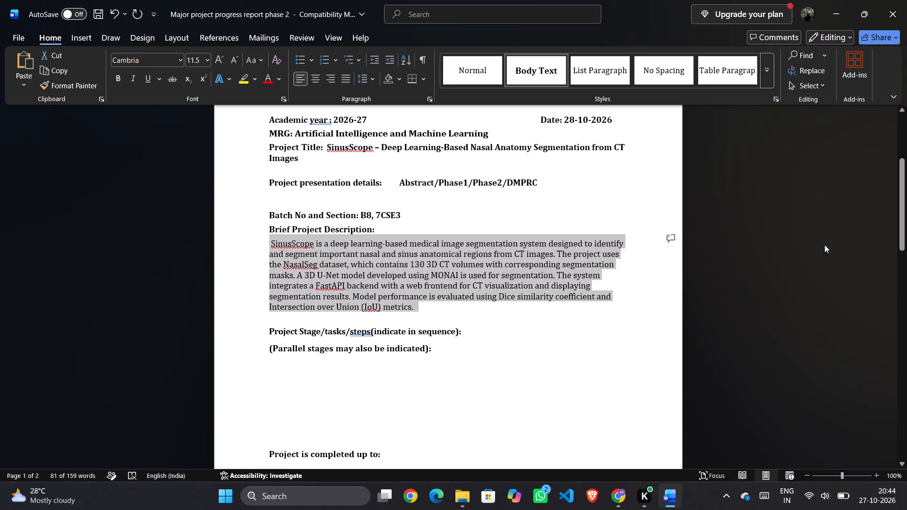
pyautogui.click(824, 245)
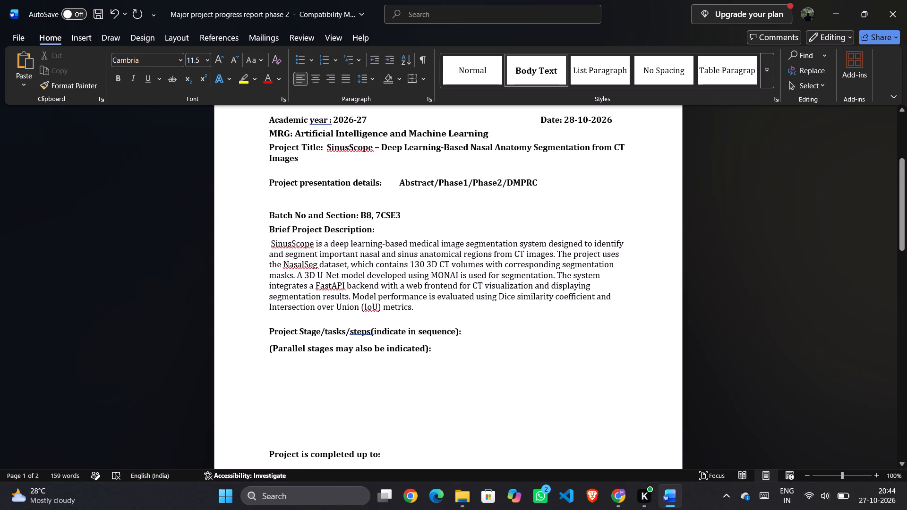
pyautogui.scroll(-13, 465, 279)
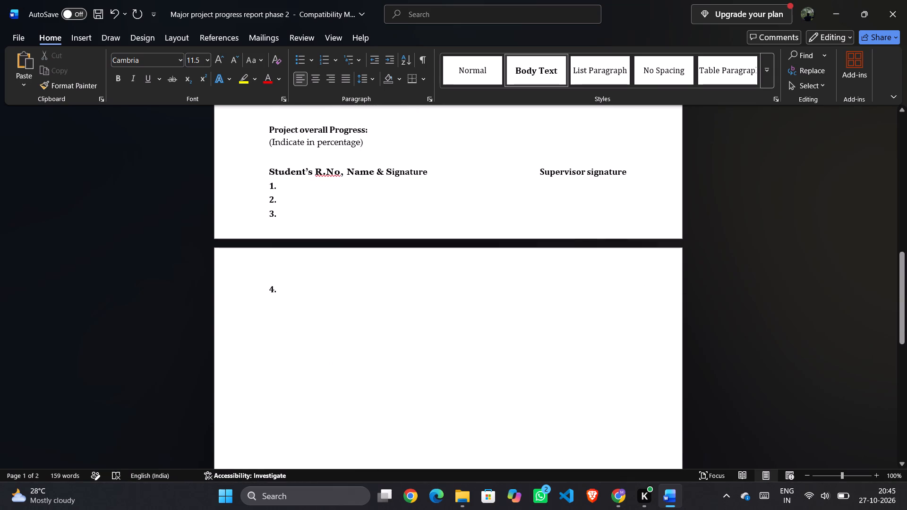
# Switch to the ChatGPT conversation and paste the full SinusScope description paragraph into a new prompt.
pyautogui.scroll(-5, 463, 272)
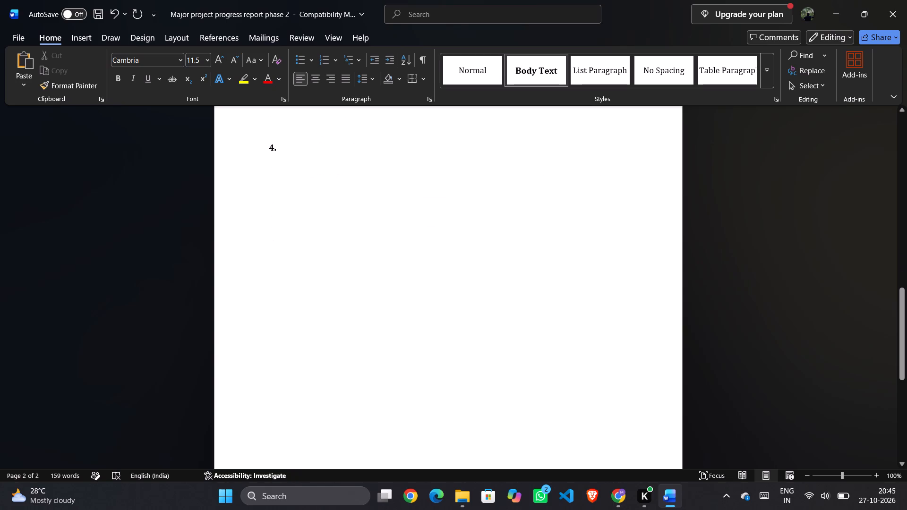
pyautogui.scroll(10, 366, 246)
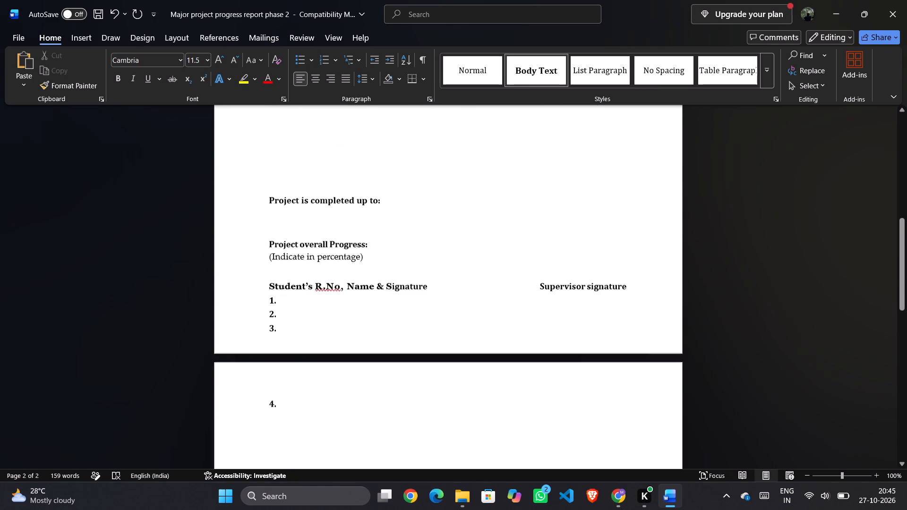
pyautogui.click(619, 497)
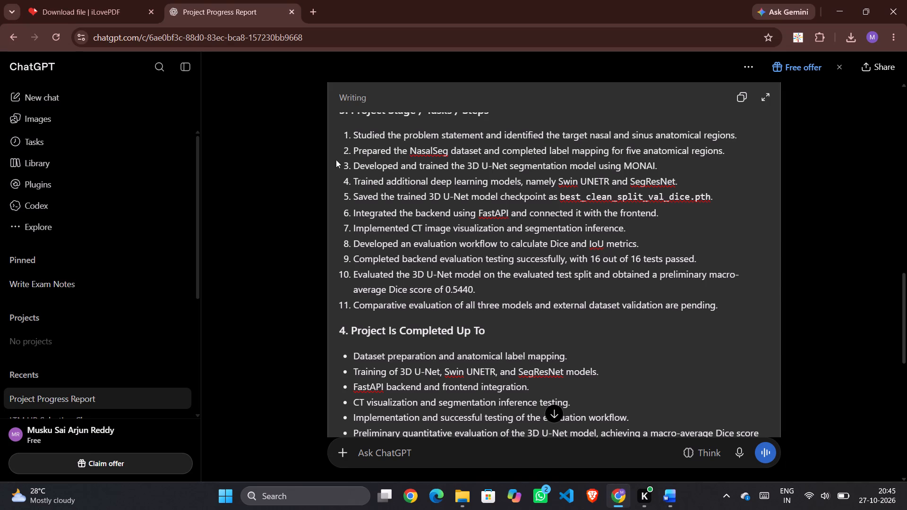
pyautogui.scroll(6, 451, 159)
pyautogui.scroll(-3, 453, 162)
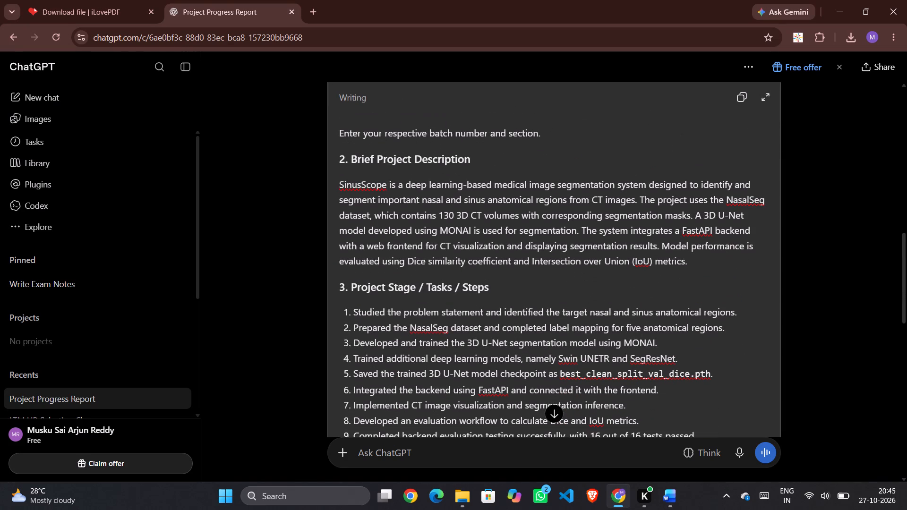
pyautogui.scroll(-17, 457, 204)
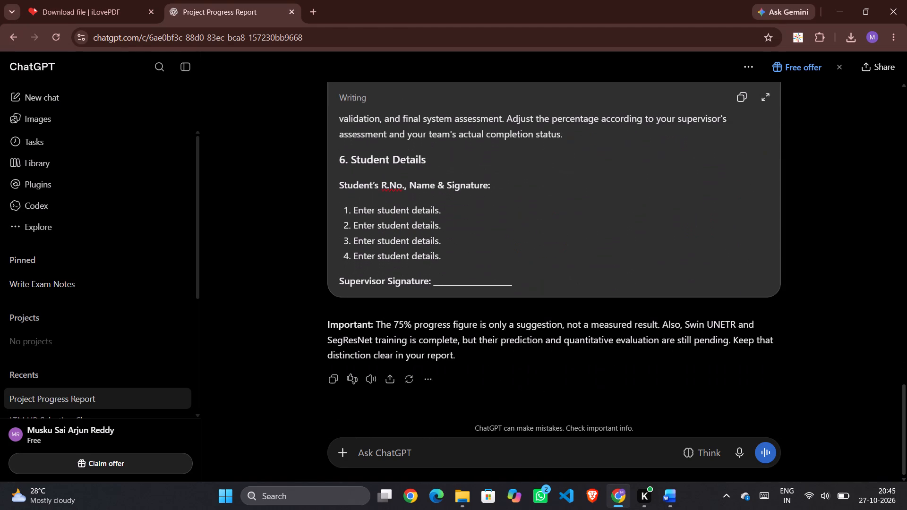
pyautogui.scroll(-2, 501, 259)
pyautogui.click(454, 450)
pyautogui.hotkey('ctrl', 'v')
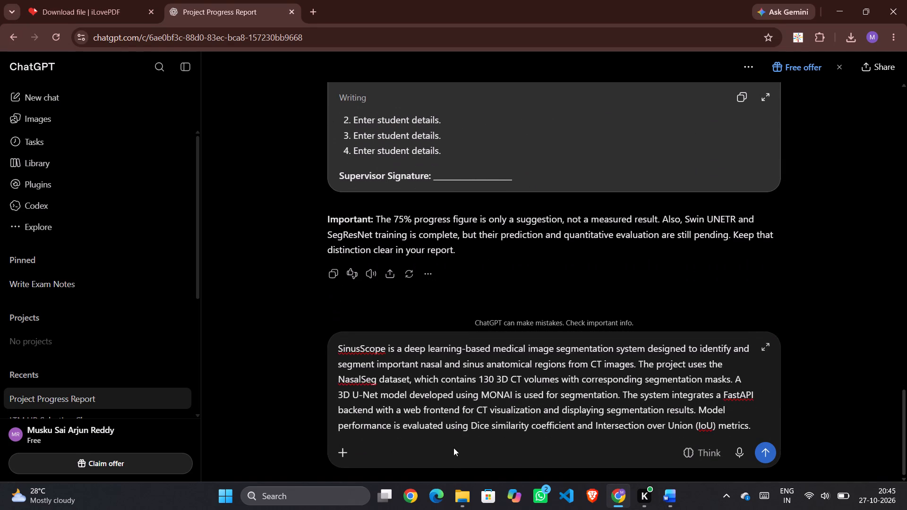
pyautogui.hotkey('shift', 'Return')
pyautogui.write('make this')
pyautogui.press('space')
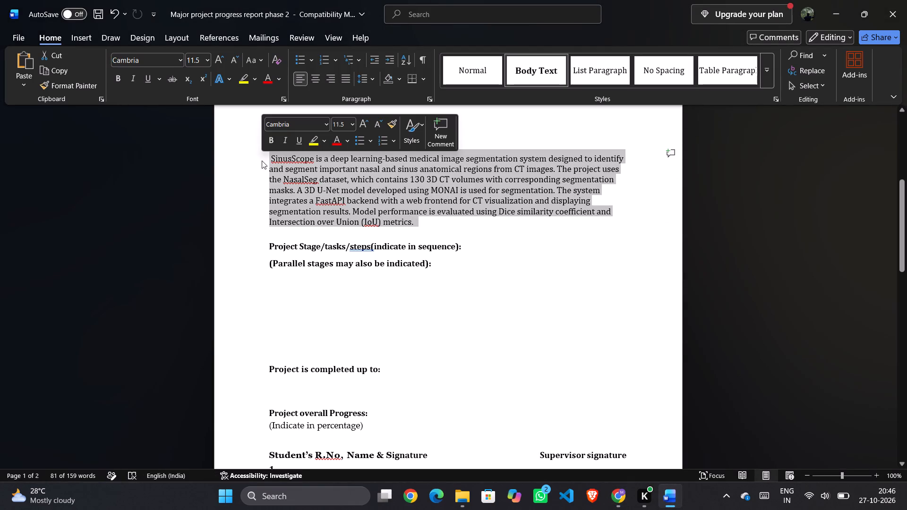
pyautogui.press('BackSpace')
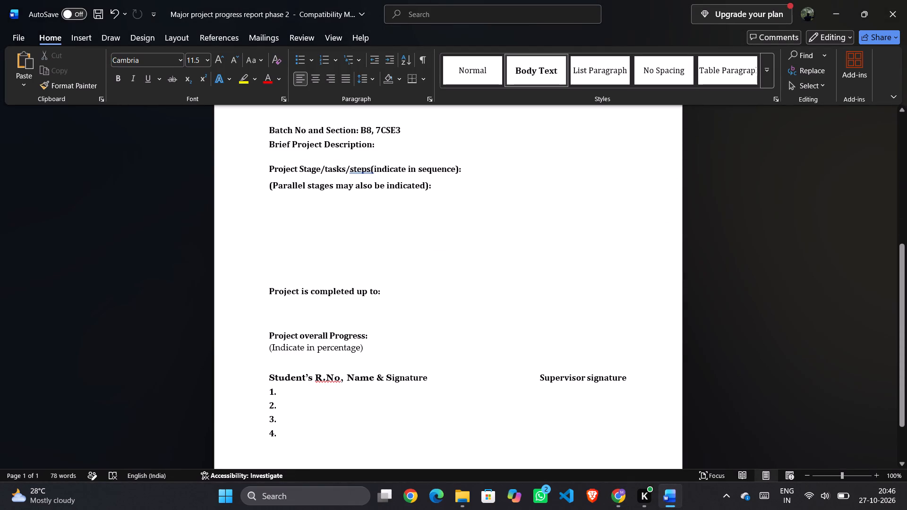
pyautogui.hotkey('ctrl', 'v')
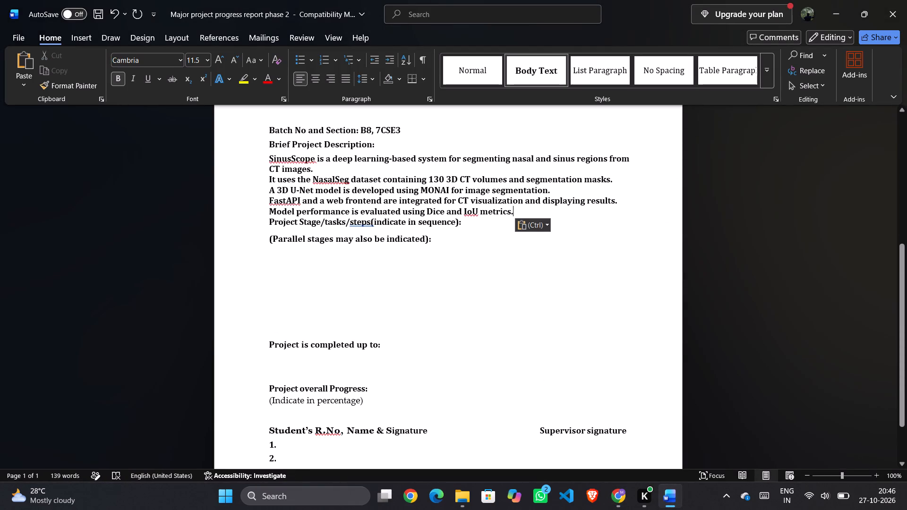
# Remove the bold formatting from the five-line SinusScope description, leaving the "Project Stage/tasks/steps" heading bold.
pyautogui.scroll(2, 367, 213)
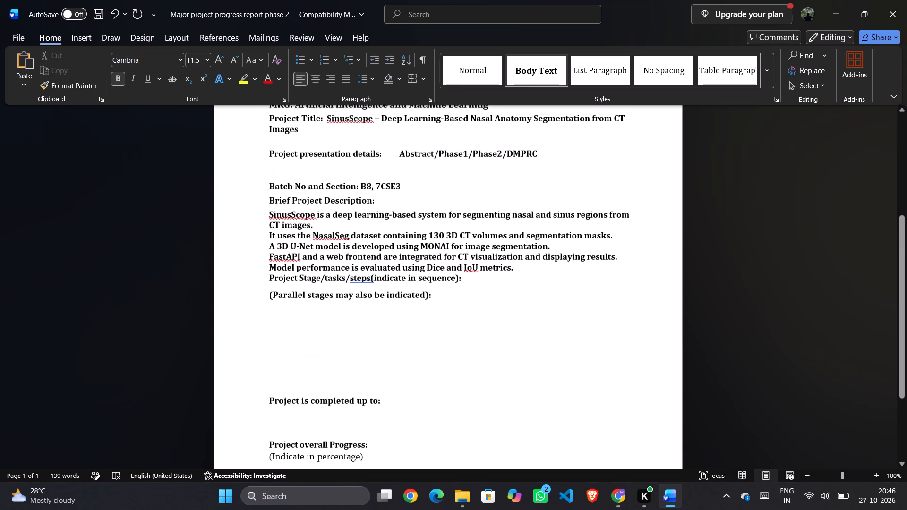
pyautogui.moveTo(266, 213); pyautogui.dragTo(411, 264)
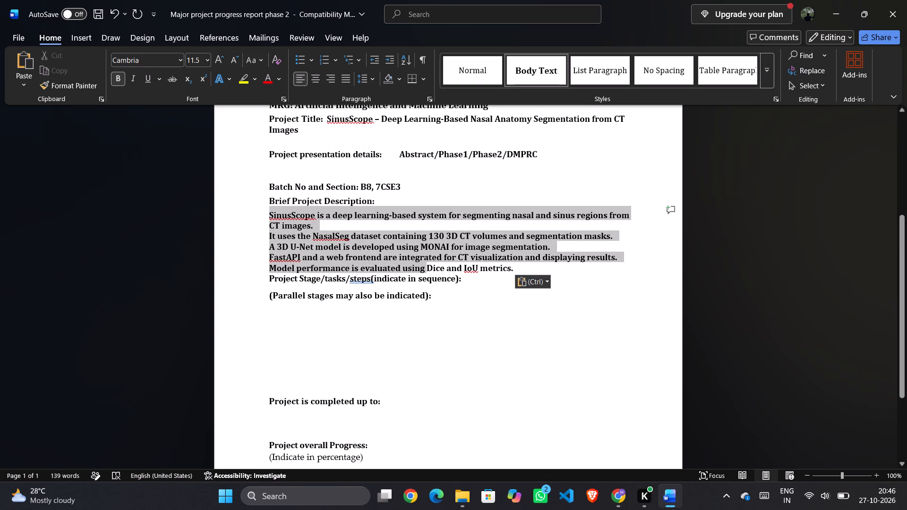
pyautogui.moveTo(411, 264); pyautogui.dragTo(379, 245)
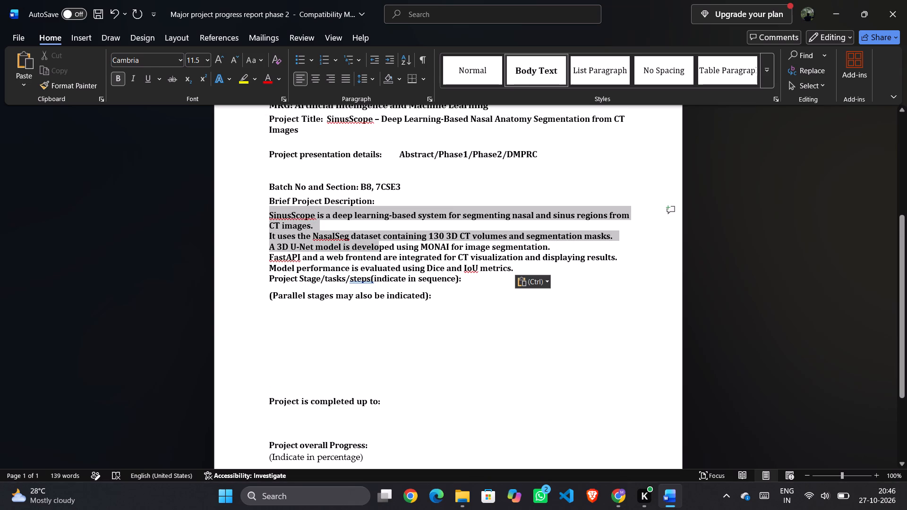
pyautogui.moveTo(379, 245); pyautogui.dragTo(409, 257)
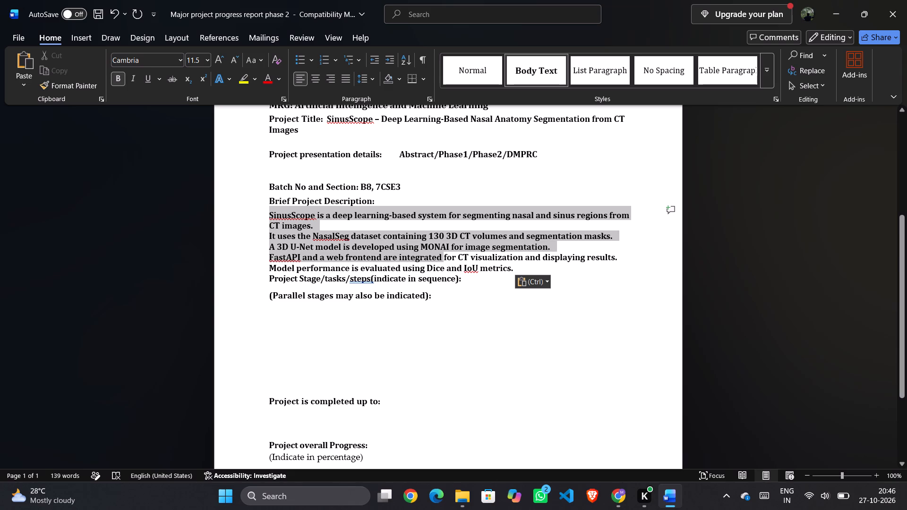
pyautogui.moveTo(409, 257); pyautogui.dragTo(469, 279)
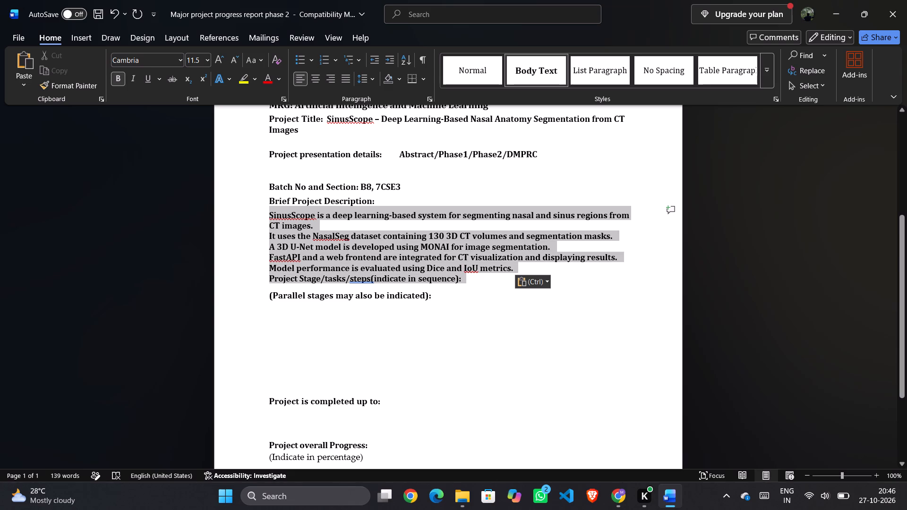
pyautogui.moveTo(469, 279); pyautogui.dragTo(521, 271)
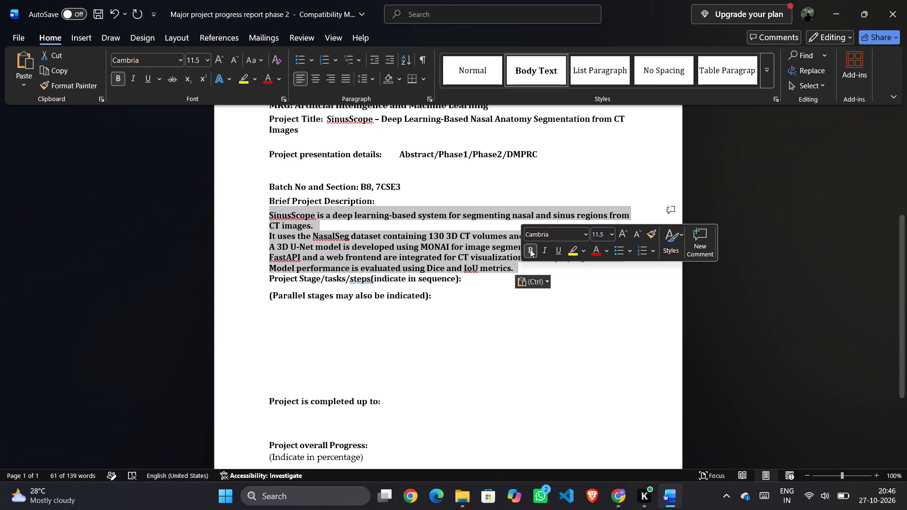
pyautogui.click(530, 249)
pyautogui.click(495, 295)
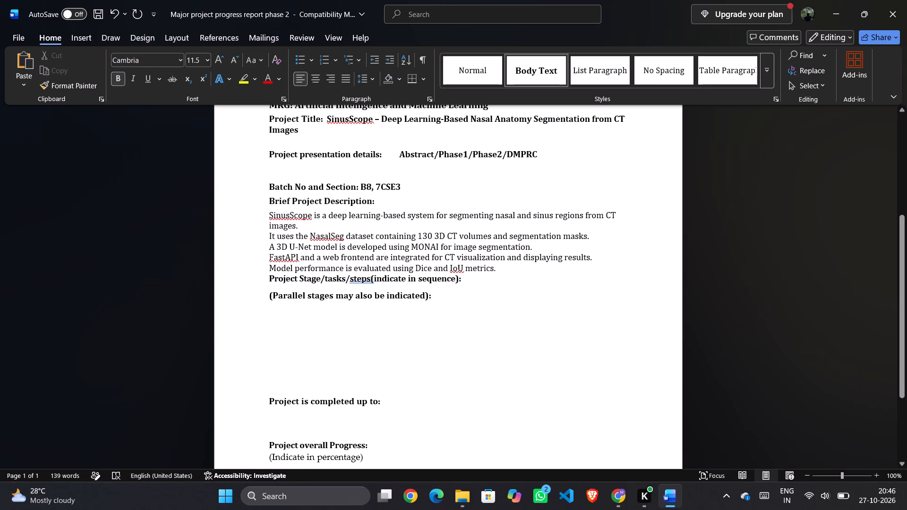
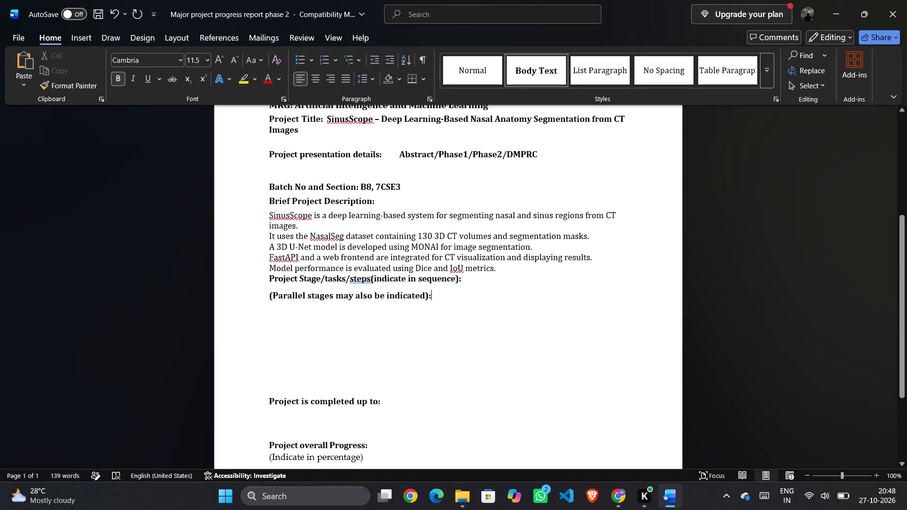
pyautogui.click(625, 496)
pyautogui.click(415, 446)
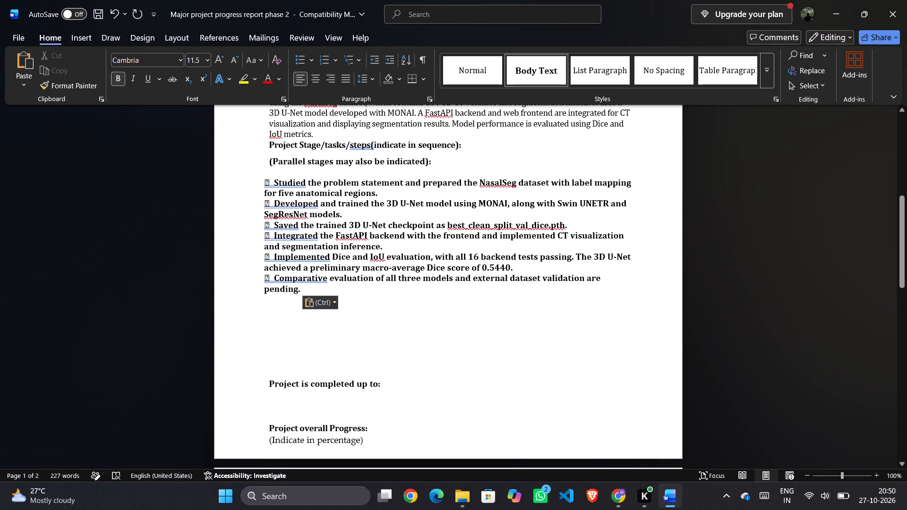
# Replace the broken bullet symbols before the first three list items with the numbers 1., 2. and 3.
pyautogui.click(273, 182)
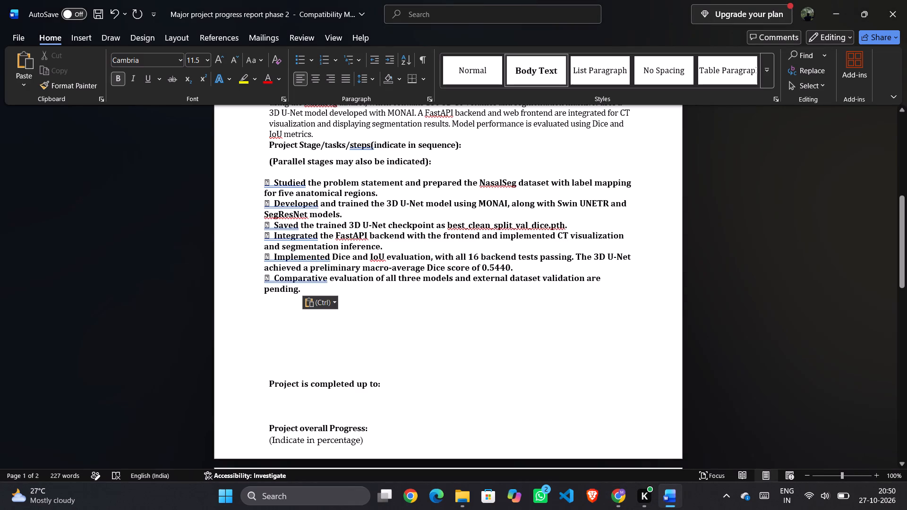
pyautogui.press('BackSpace')
pyautogui.press('BackSpace')
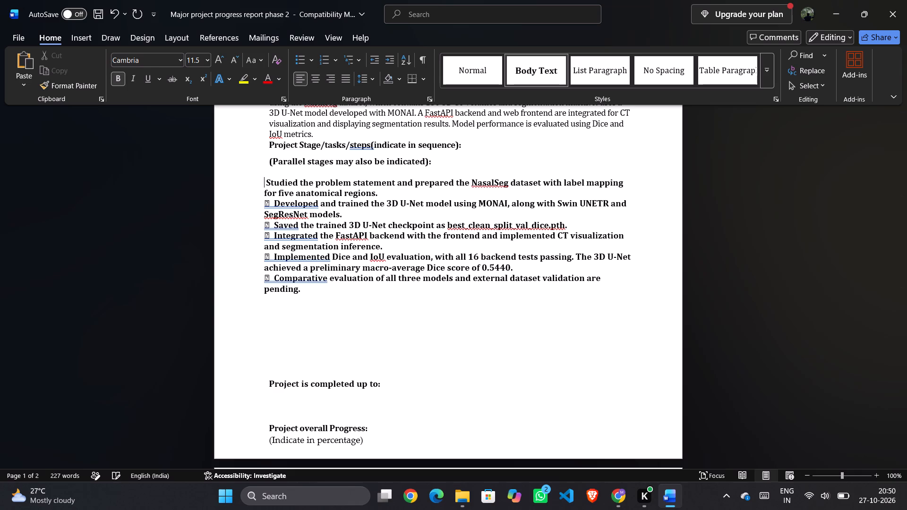
pyautogui.write('1.')
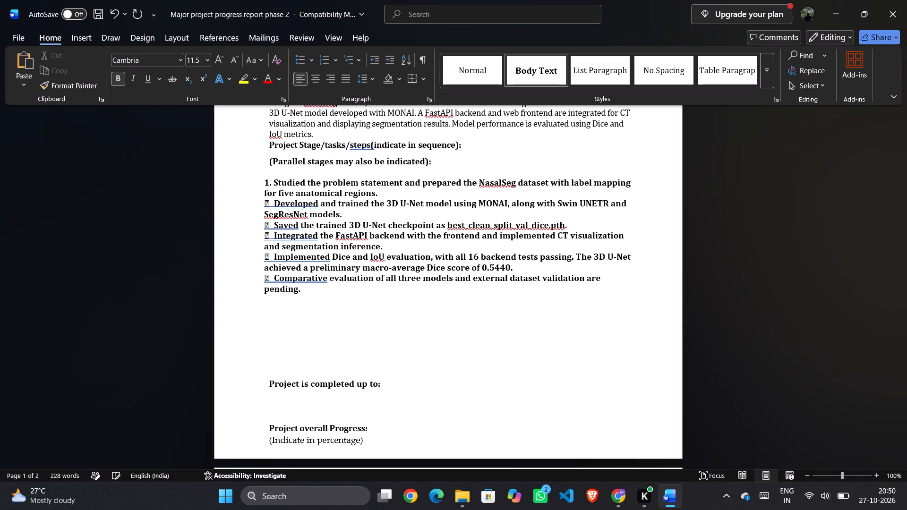
pyautogui.click(271, 206)
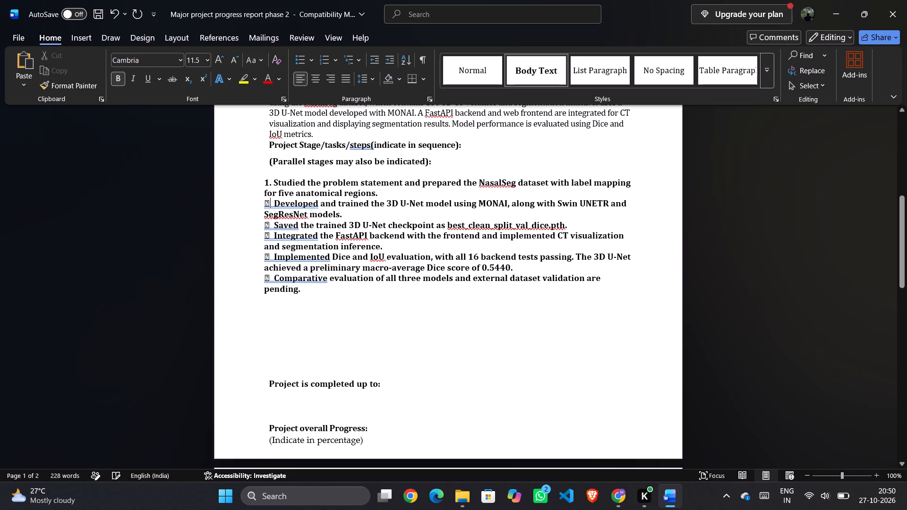
pyautogui.press('BackSpace')
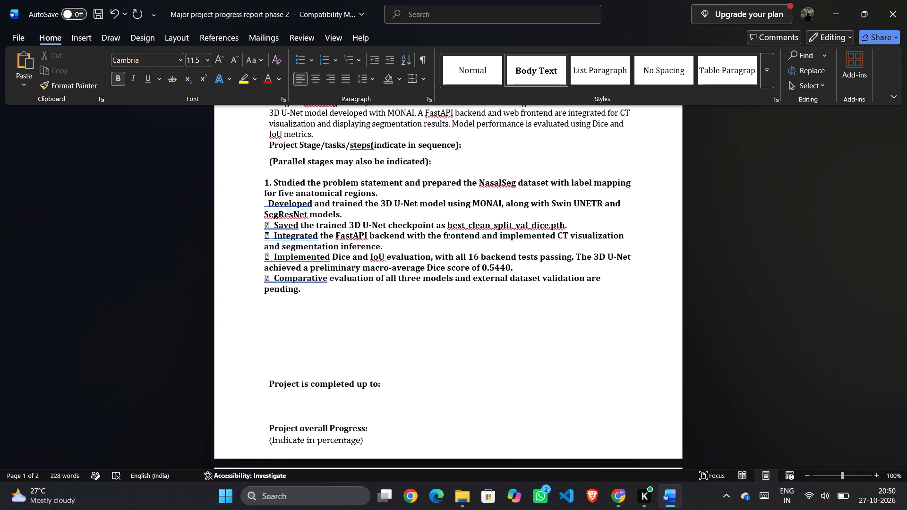
pyautogui.write('2.')
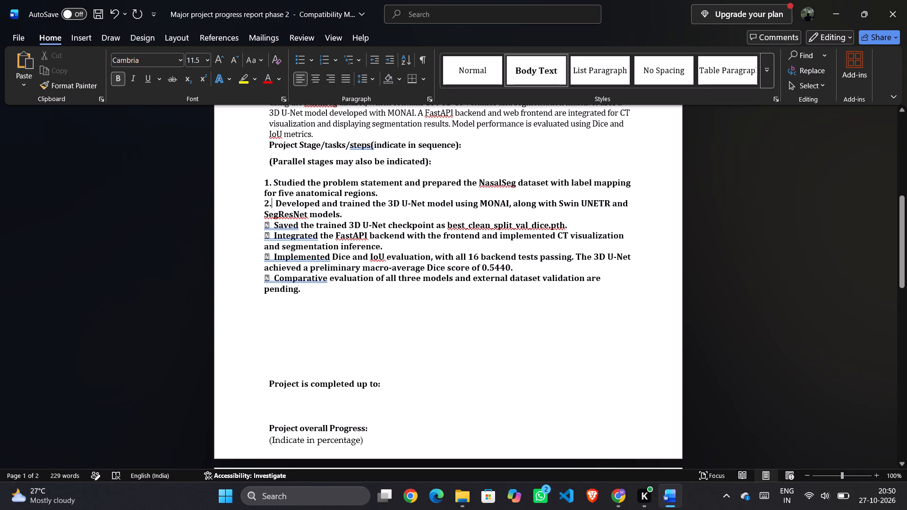
pyautogui.click(261, 215)
pyautogui.click(273, 223)
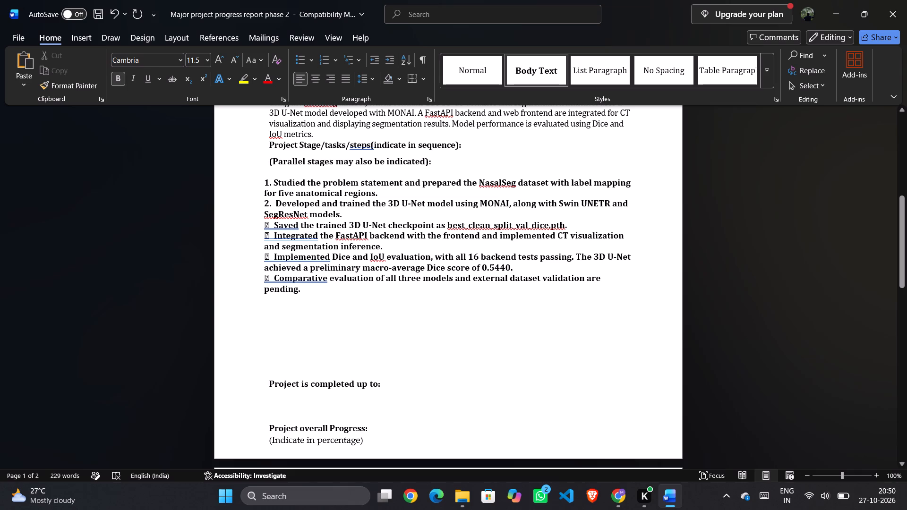
pyautogui.click(271, 229)
pyautogui.press('BackSpace')
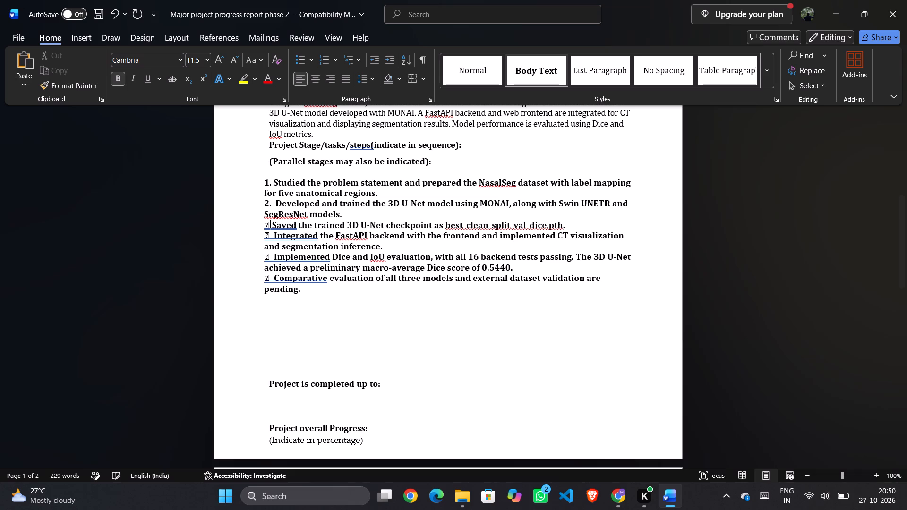
pyautogui.press('BackSpace')
pyautogui.write('3.')
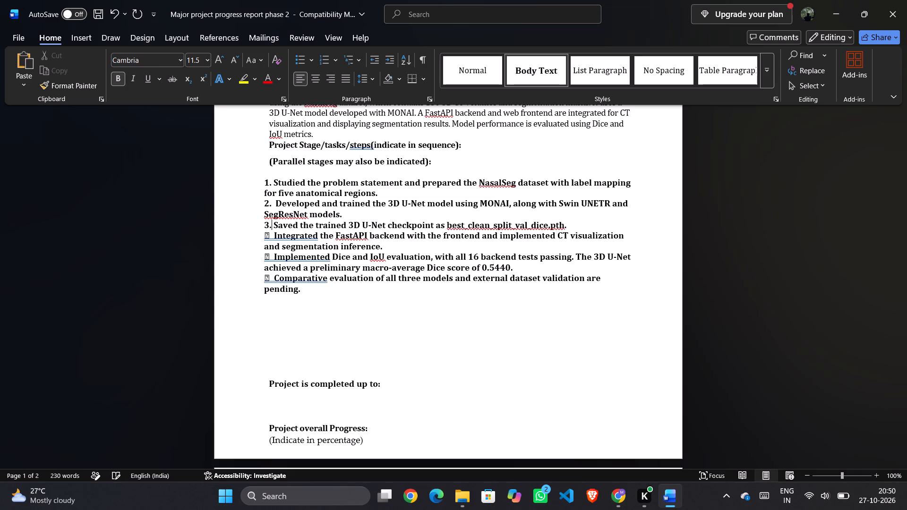
# Replace the broken bullet symbols before the last three list items with the numbers 4., 5. and 6.
pyautogui.click(271, 235)
pyautogui.press('BackSpace')
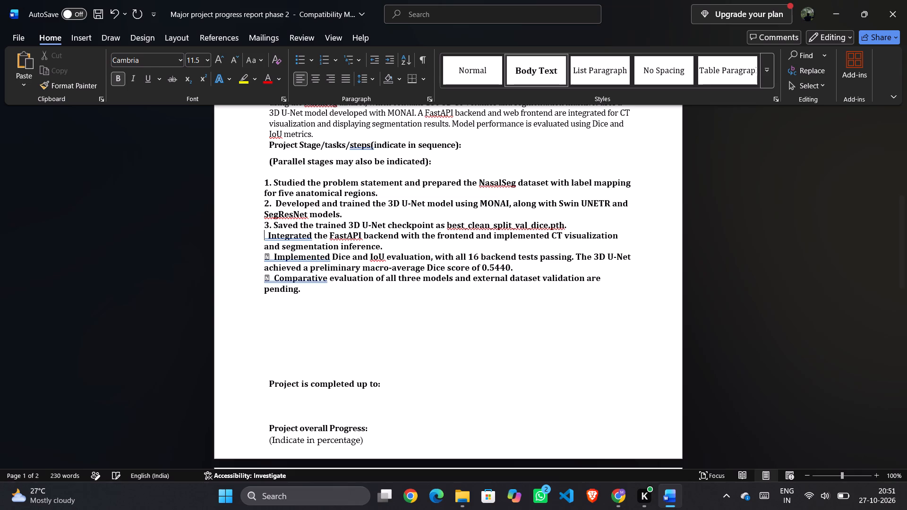
pyautogui.write('4.')
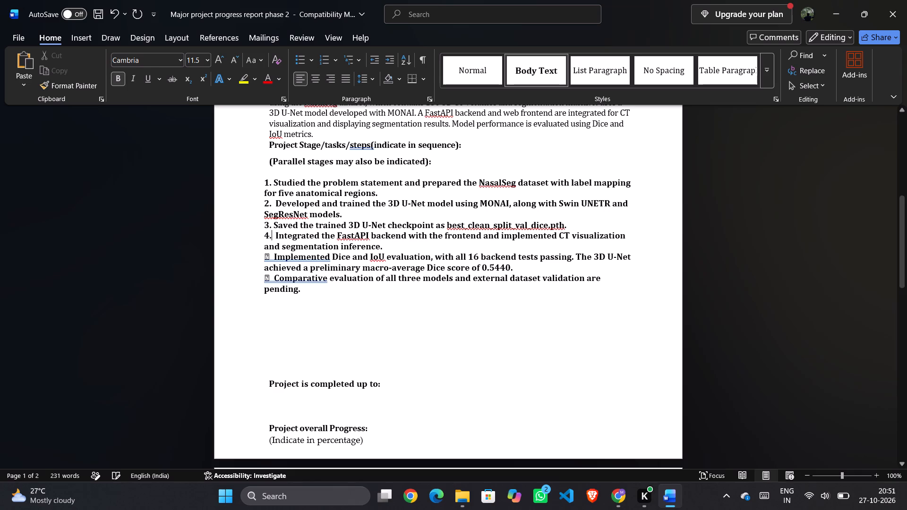
pyautogui.click(273, 258)
pyautogui.press('BackSpace')
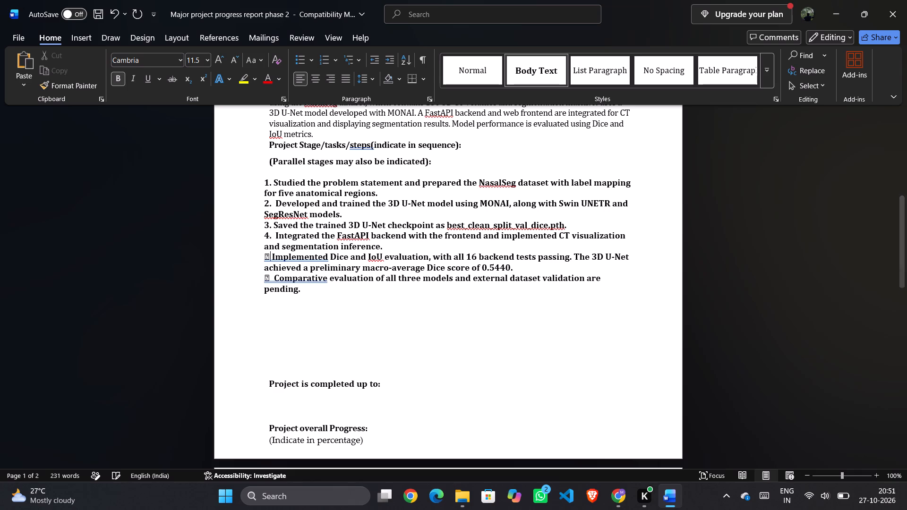
pyautogui.press('BackSpace')
pyautogui.write('5.')
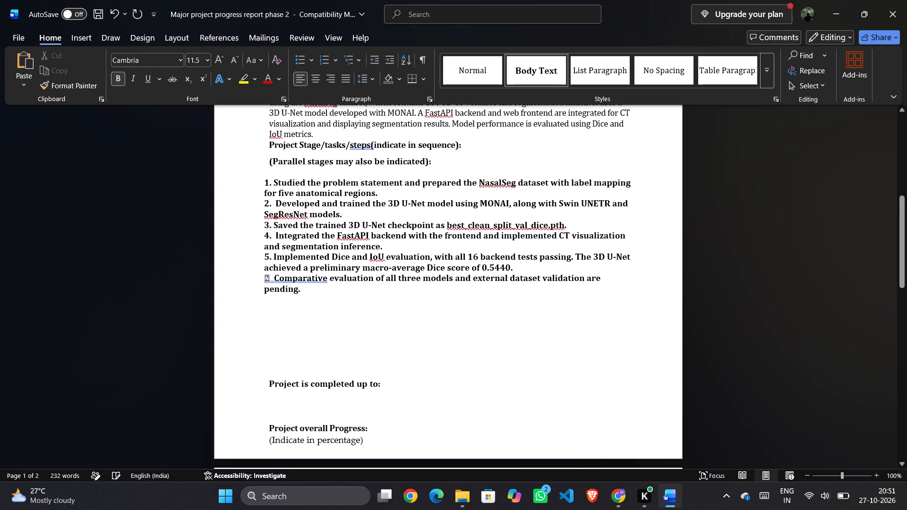
pyautogui.click(272, 281)
pyautogui.press('BackSpace')
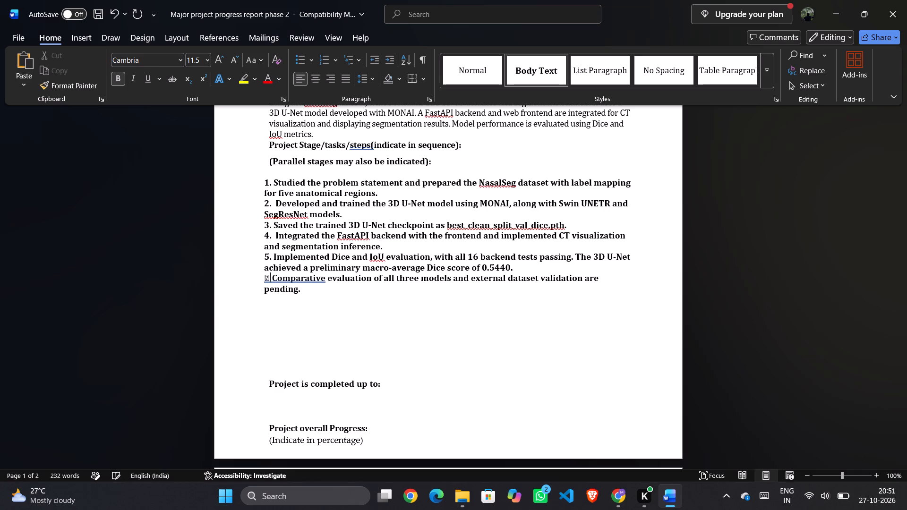
pyautogui.press('BackSpace')
pyautogui.write('6.')
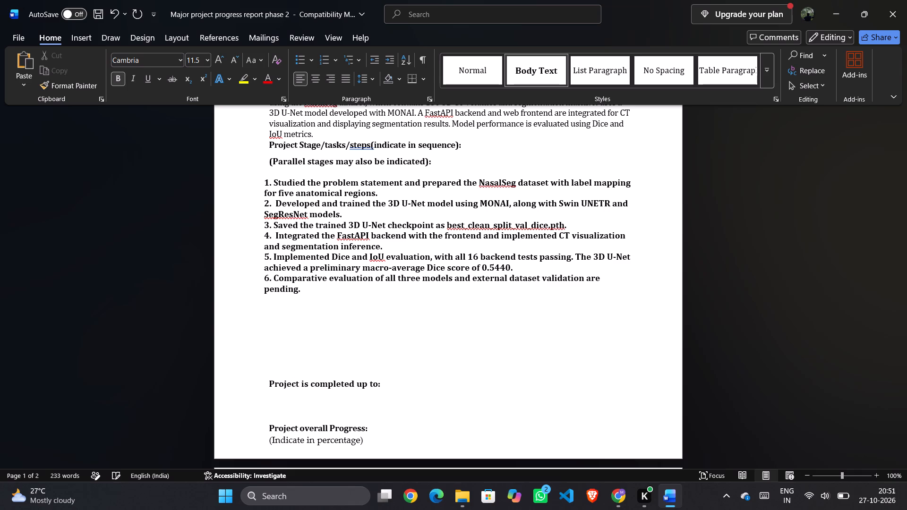
# Remove the bold formatting from all six numbered project stage items.
pyautogui.moveTo(263, 181); pyautogui.dragTo(310, 283)
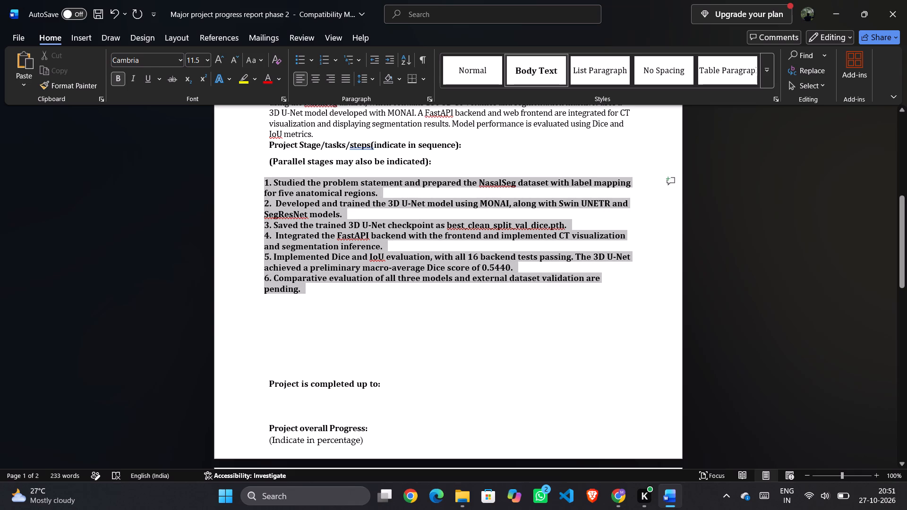
pyautogui.moveTo(310, 283); pyautogui.dragTo(311, 286)
pyautogui.hotkey('ctrl', 'b')
pyautogui.click(296, 306)
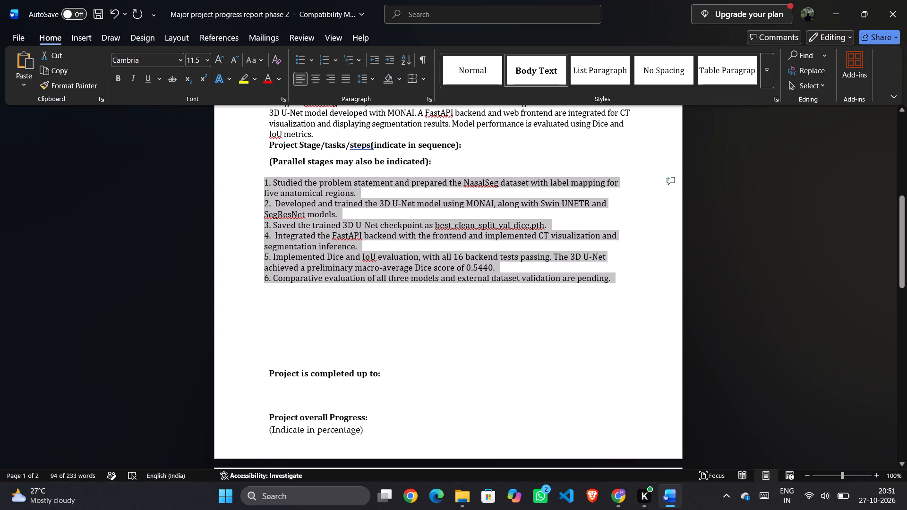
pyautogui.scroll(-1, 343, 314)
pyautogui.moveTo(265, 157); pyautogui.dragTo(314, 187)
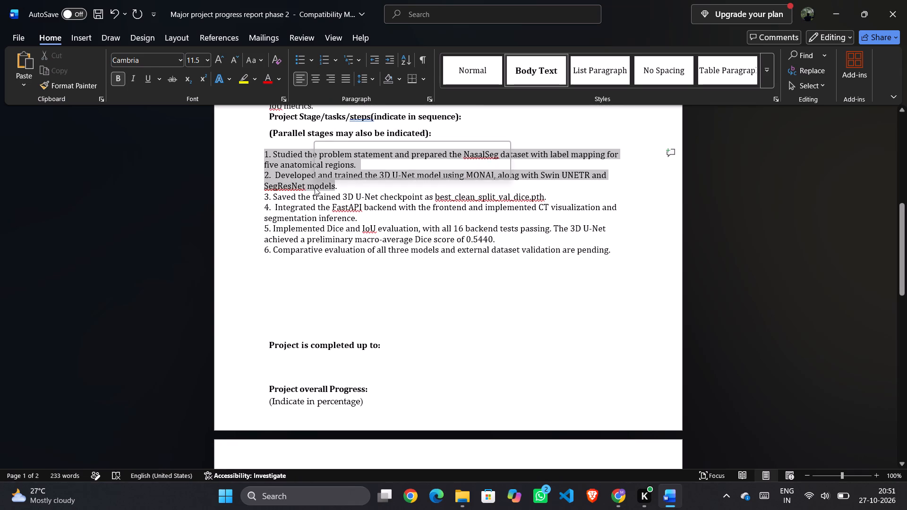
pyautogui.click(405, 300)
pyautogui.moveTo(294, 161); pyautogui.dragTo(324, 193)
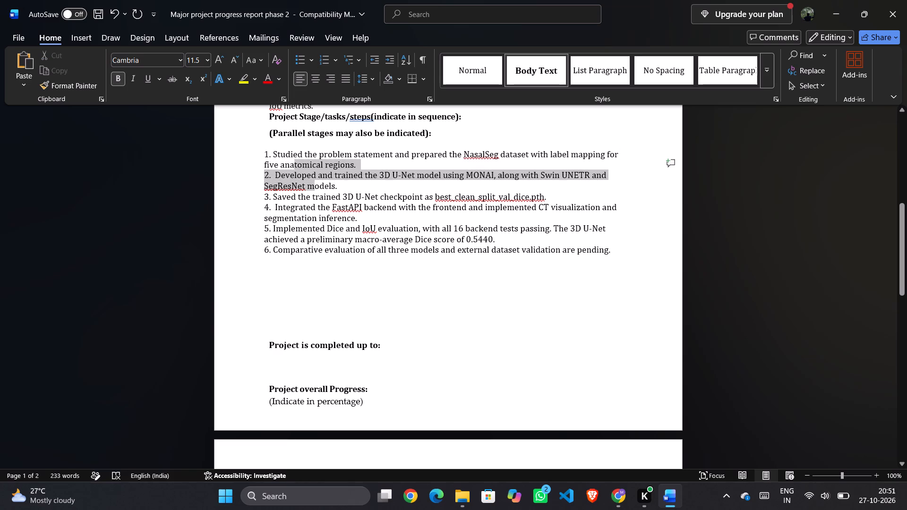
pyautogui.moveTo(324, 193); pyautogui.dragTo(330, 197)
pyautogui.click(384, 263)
# Delete the blank lines between list item 6 and the "Project is completed up to:" heading.
pyautogui.scroll(-1, 308, 235)
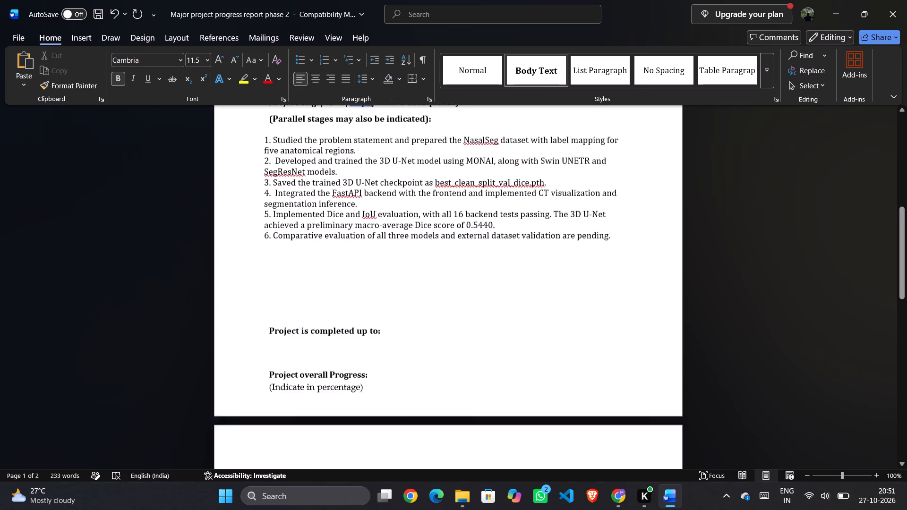
pyautogui.scroll(-1, 308, 235)
pyautogui.click(301, 277)
pyautogui.press('BackSpace')
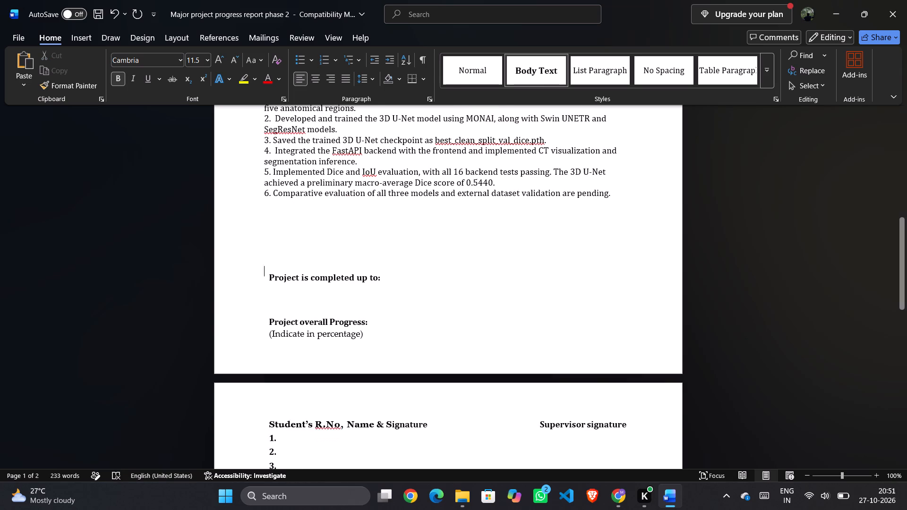
pyautogui.press('BackSpace')
pyautogui.press('BackSpace')
pyautogui.press('BackSpace')
pyautogui.press('BackSpace')
pyautogui.press('BackSpace')
pyautogui.press('BackSpace')
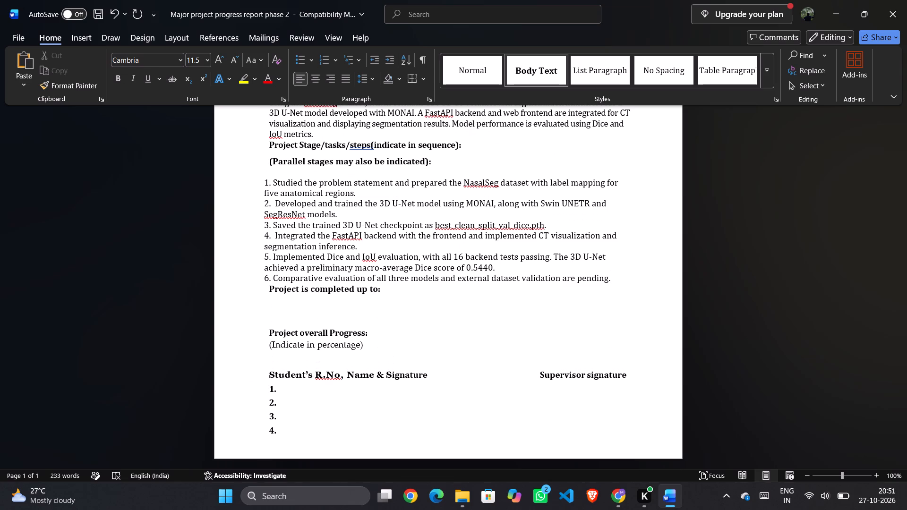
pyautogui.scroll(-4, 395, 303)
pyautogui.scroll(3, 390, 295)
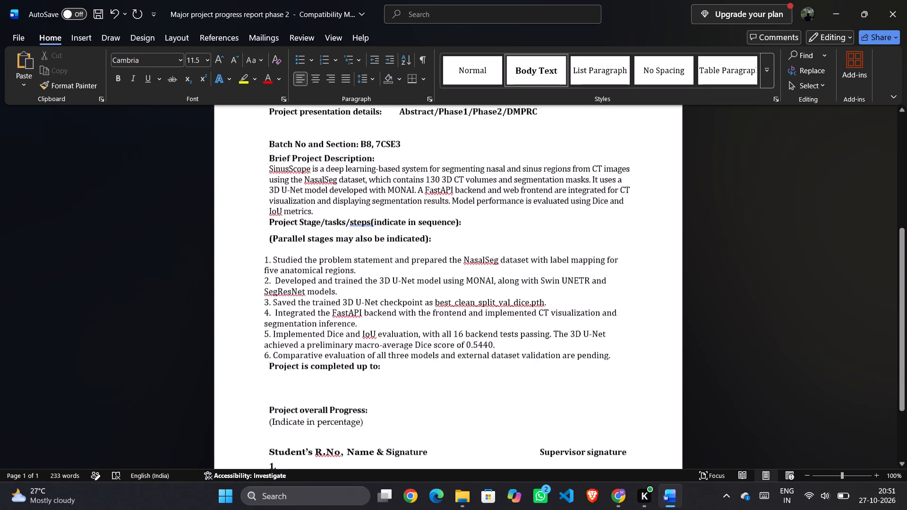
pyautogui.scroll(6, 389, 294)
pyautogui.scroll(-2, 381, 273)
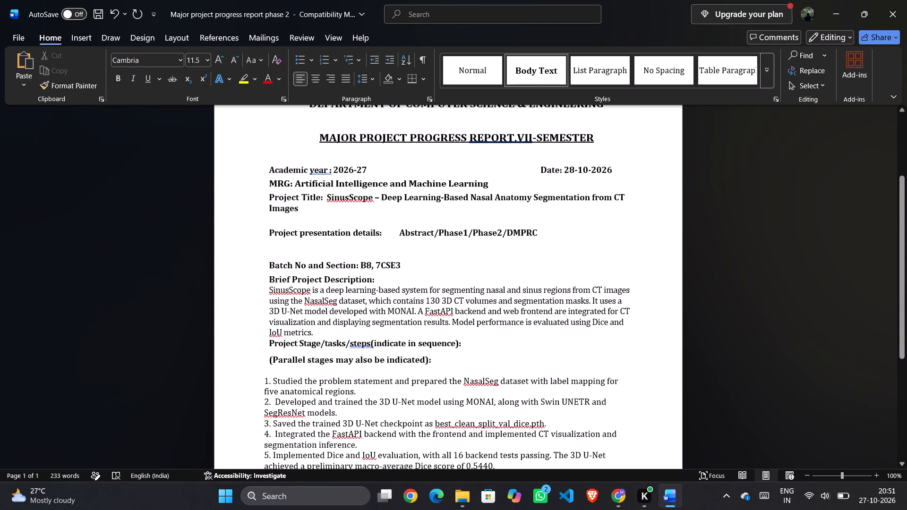
# Reduce the gap between "Project presentation details:" and "Batch No and Section:" to a single blank line.
pyautogui.click(281, 255)
pyautogui.press('BackSpace')
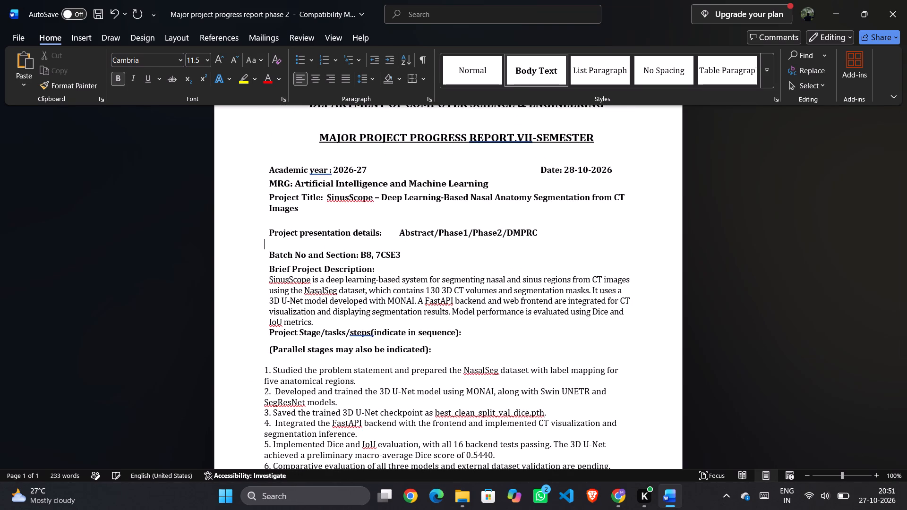
pyautogui.press('BackSpace')
pyautogui.press('Return')
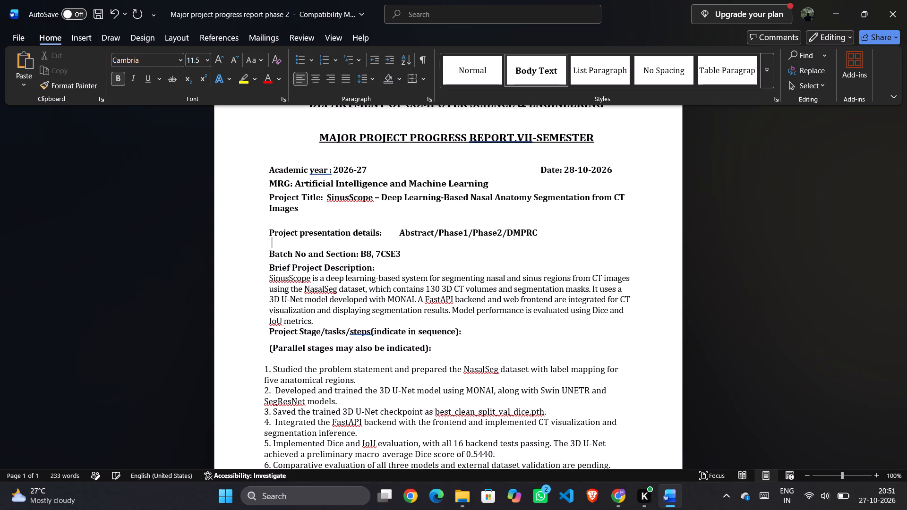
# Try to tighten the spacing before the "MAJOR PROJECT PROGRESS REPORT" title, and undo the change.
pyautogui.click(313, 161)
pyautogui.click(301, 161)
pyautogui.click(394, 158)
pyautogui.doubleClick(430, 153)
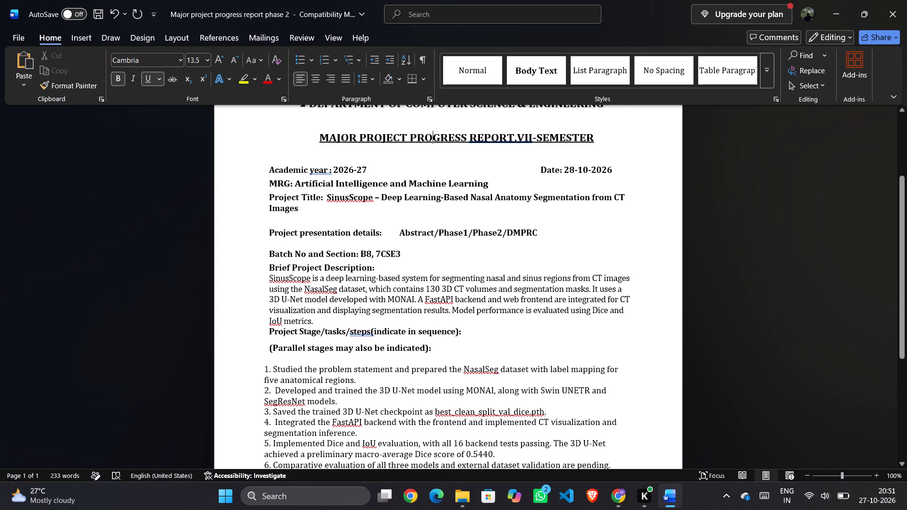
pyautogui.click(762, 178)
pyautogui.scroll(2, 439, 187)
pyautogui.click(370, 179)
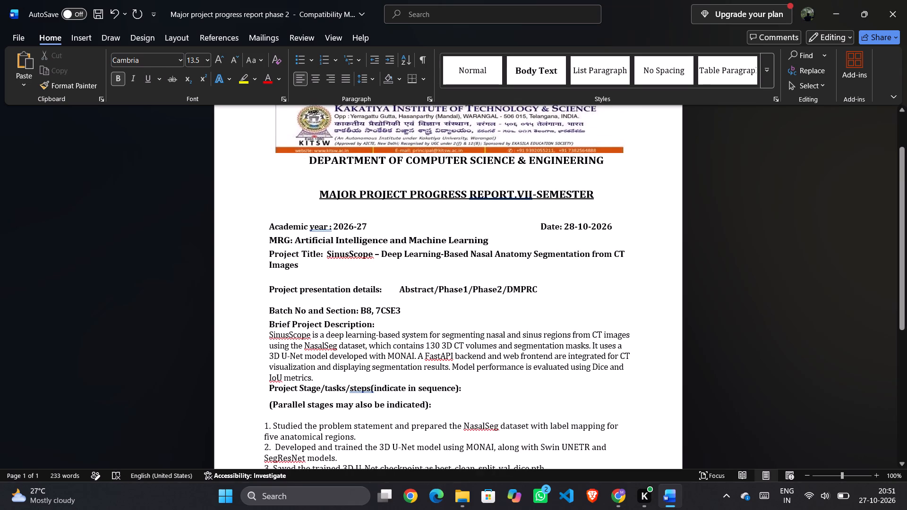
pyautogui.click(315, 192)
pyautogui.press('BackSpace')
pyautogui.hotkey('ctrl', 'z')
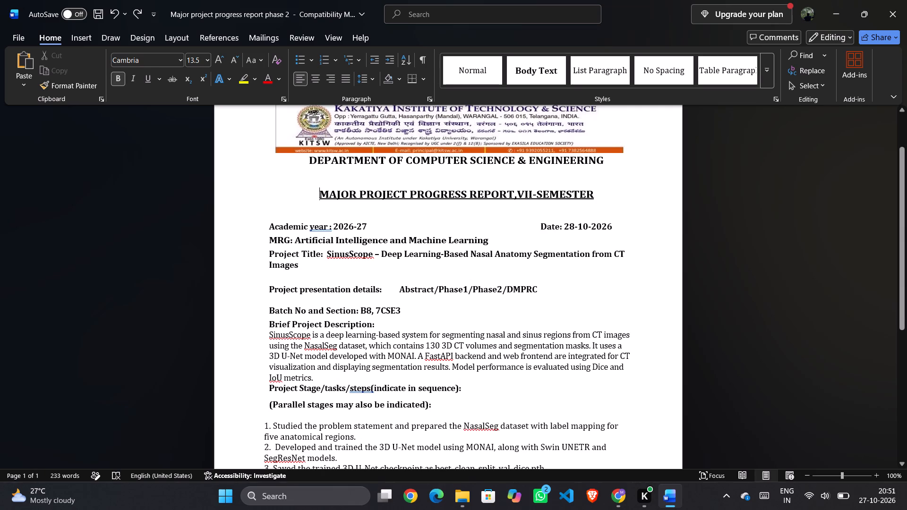
pyautogui.scroll(-5, 411, 295)
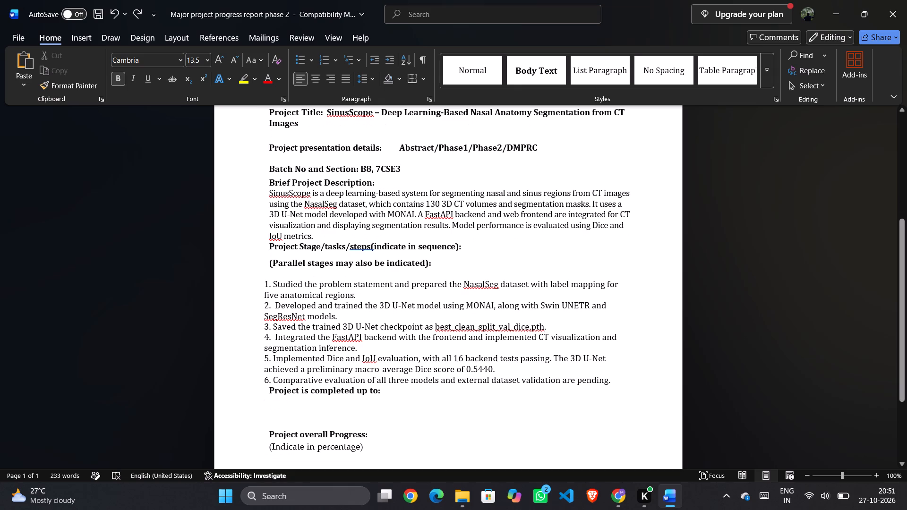
pyautogui.scroll(-3, 389, 277)
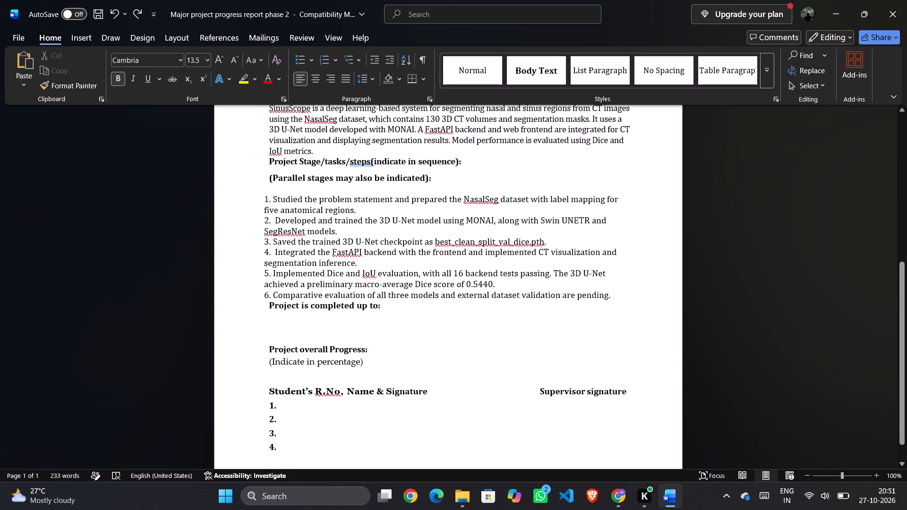
pyautogui.scroll(-2, 389, 277)
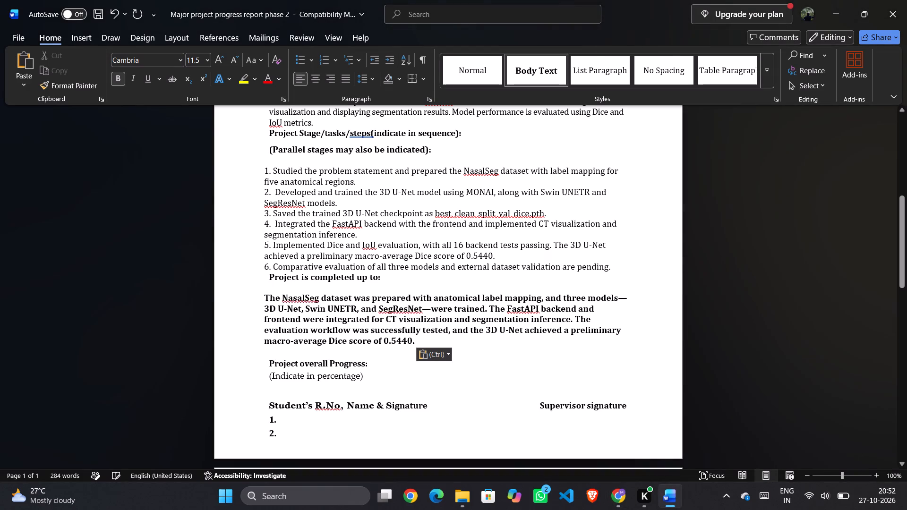
# Delete the blank line between the "Project is completed up to:" heading and the pasted summary paragraph.
pyautogui.scroll(-5, 343, 334)
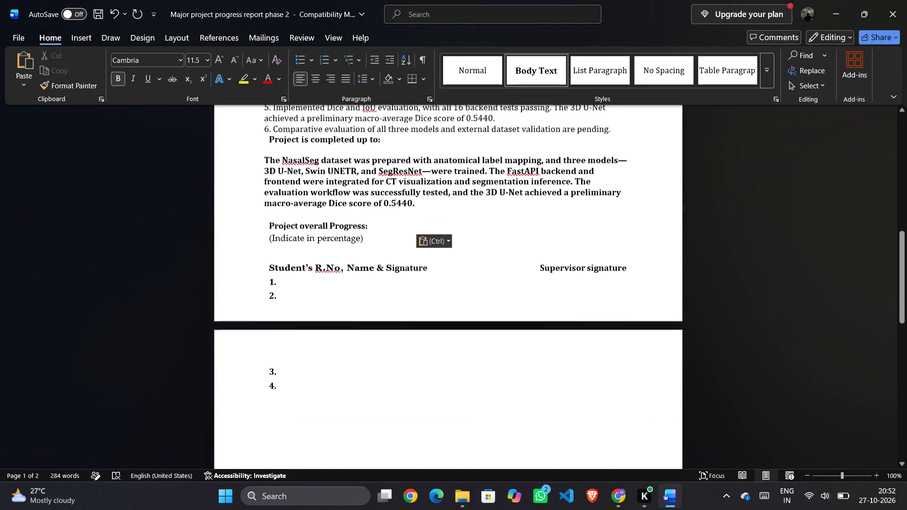
pyautogui.scroll(2, 358, 306)
pyautogui.scroll(1, 309, 231)
pyautogui.click(296, 230)
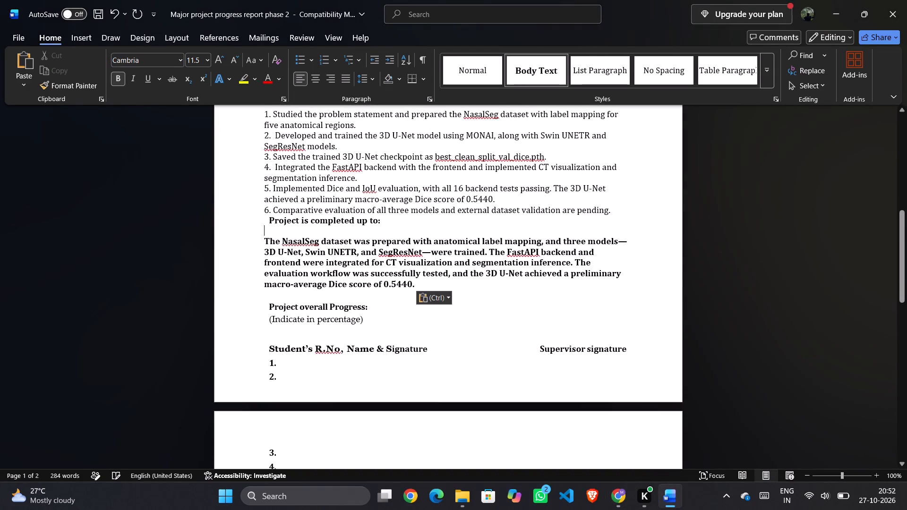
pyautogui.press('BackSpace')
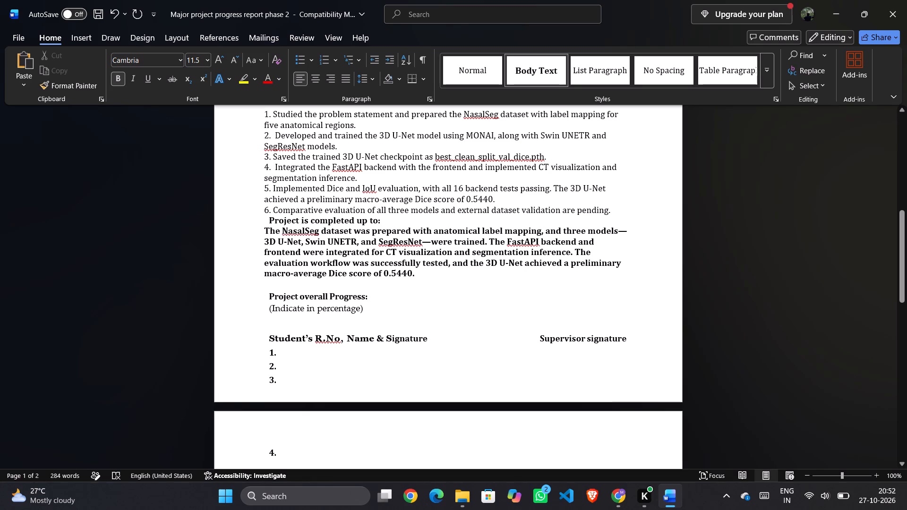
# Remove the bold formatting from the summary paragraph under "Project is completed up to:".
pyautogui.moveTo(261, 230); pyautogui.dragTo(433, 272)
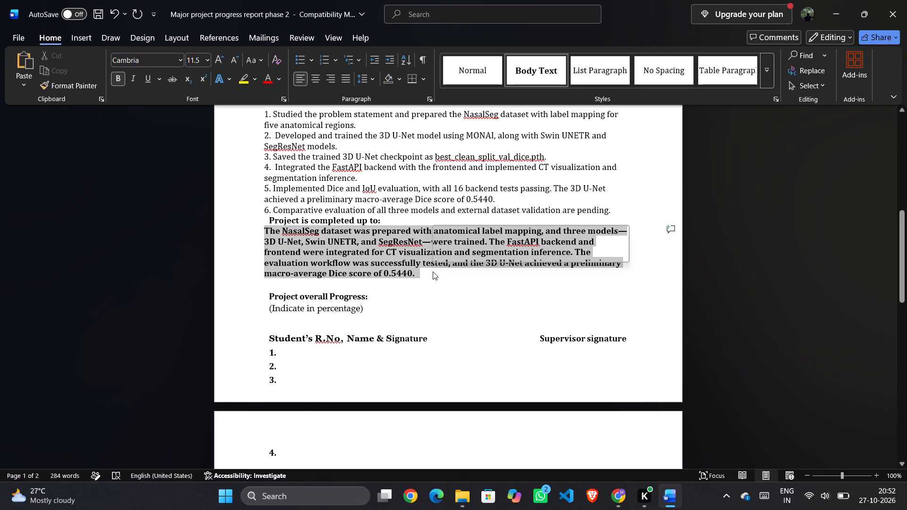
pyautogui.click(445, 248)
pyautogui.click(338, 275)
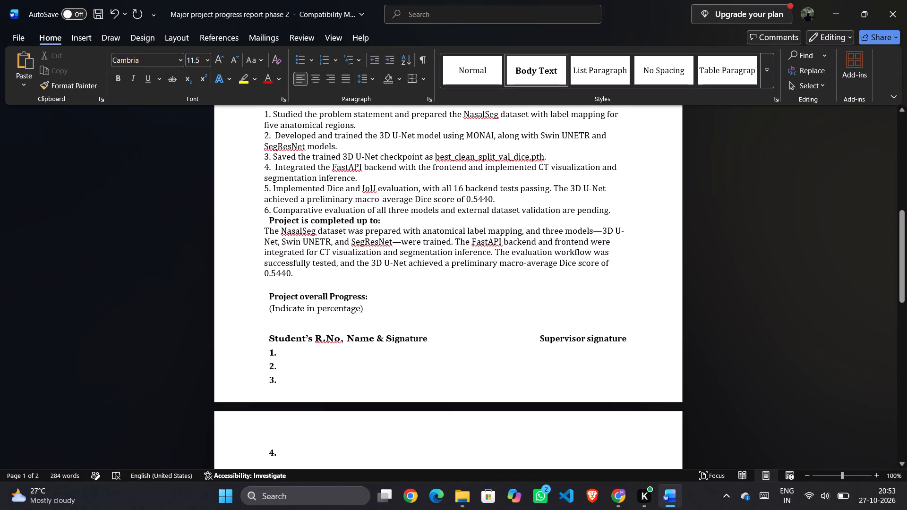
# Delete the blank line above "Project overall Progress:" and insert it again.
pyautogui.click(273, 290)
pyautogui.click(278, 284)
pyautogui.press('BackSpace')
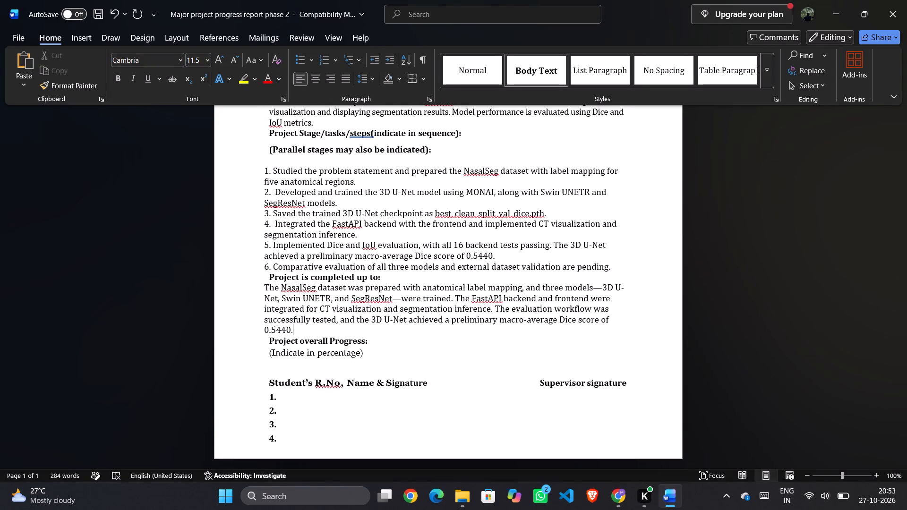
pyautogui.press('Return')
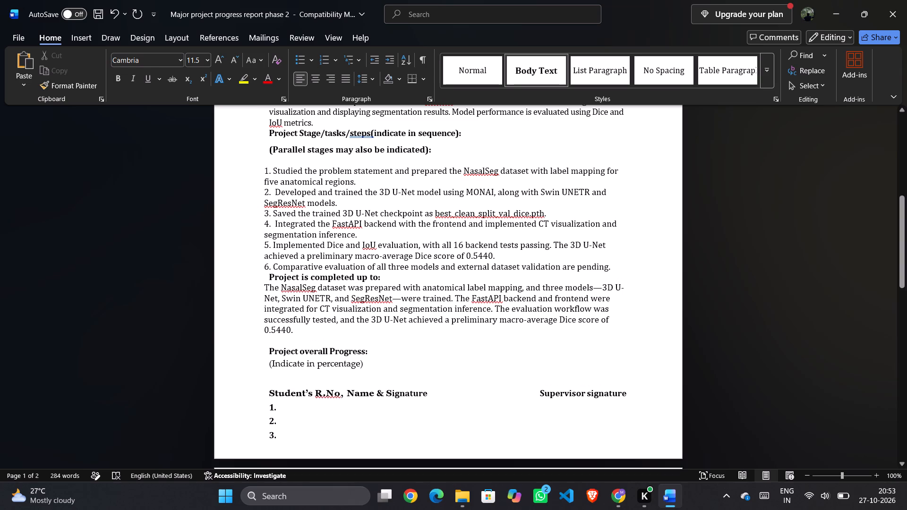
# Review the report's layout and spacing from the project details down to the numbered student signature lines.
pyautogui.scroll(-6, 251, 270)
pyautogui.scroll(6, 322, 284)
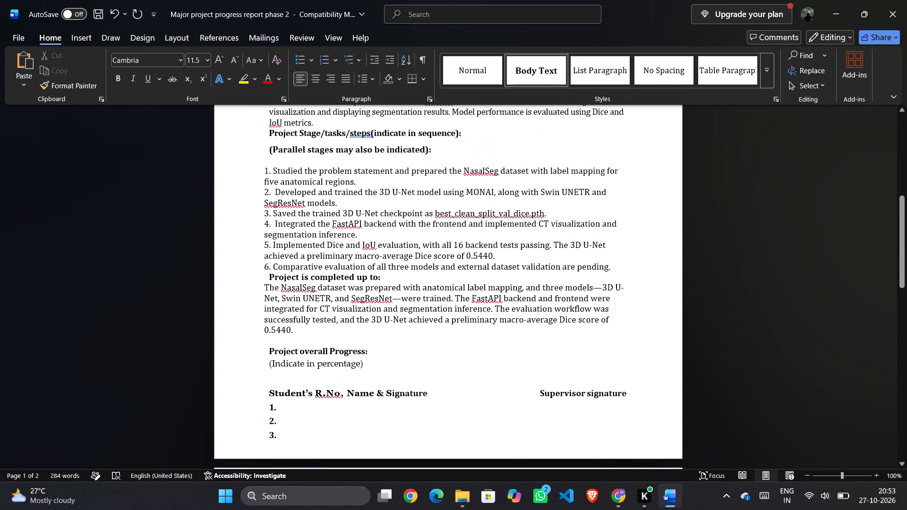
pyautogui.scroll(1, 321, 282)
pyautogui.scroll(1, 407, 270)
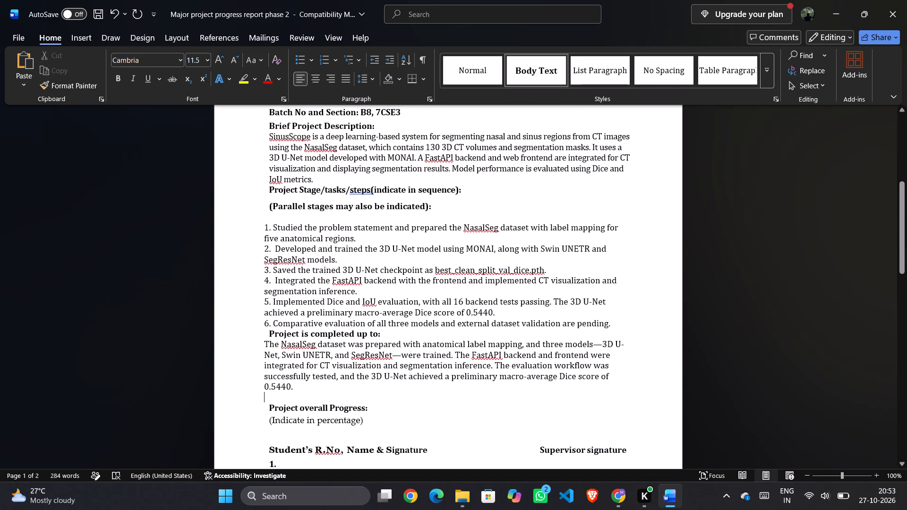
pyautogui.scroll(2, 372, 254)
pyautogui.scroll(-3, 368, 238)
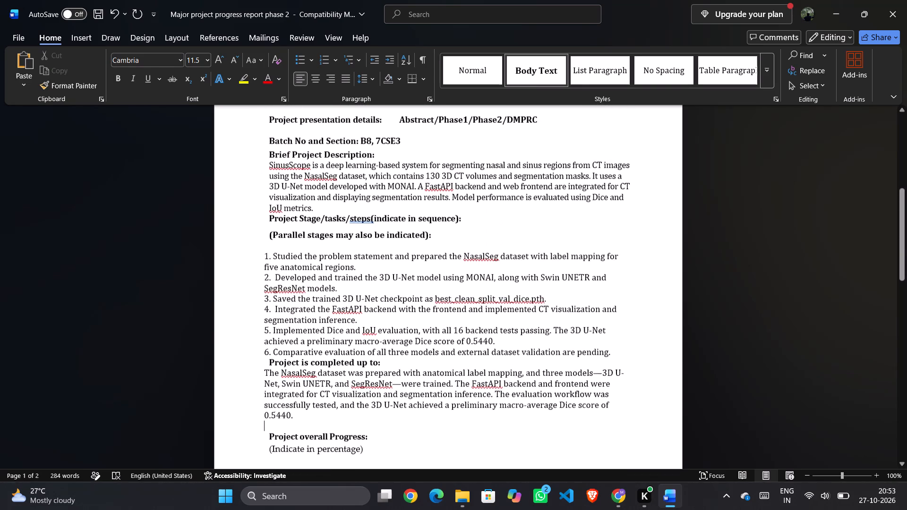
pyautogui.scroll(-6, 368, 238)
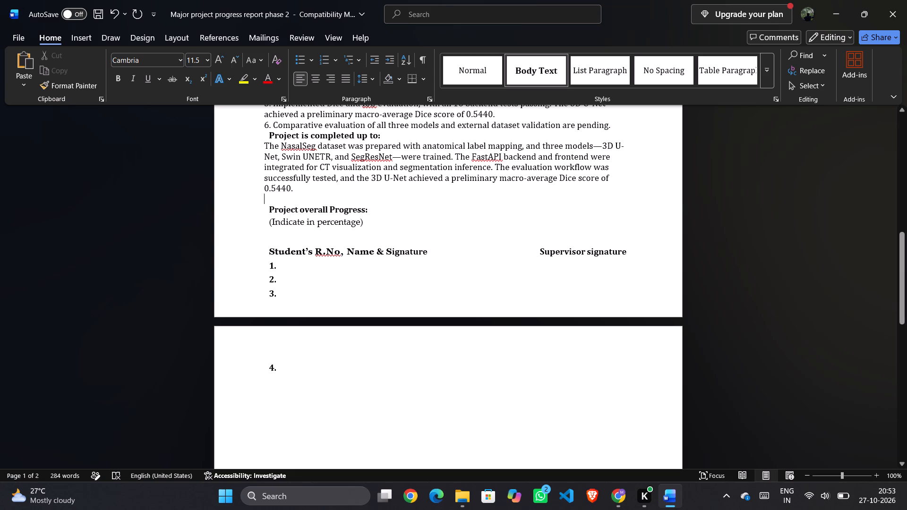
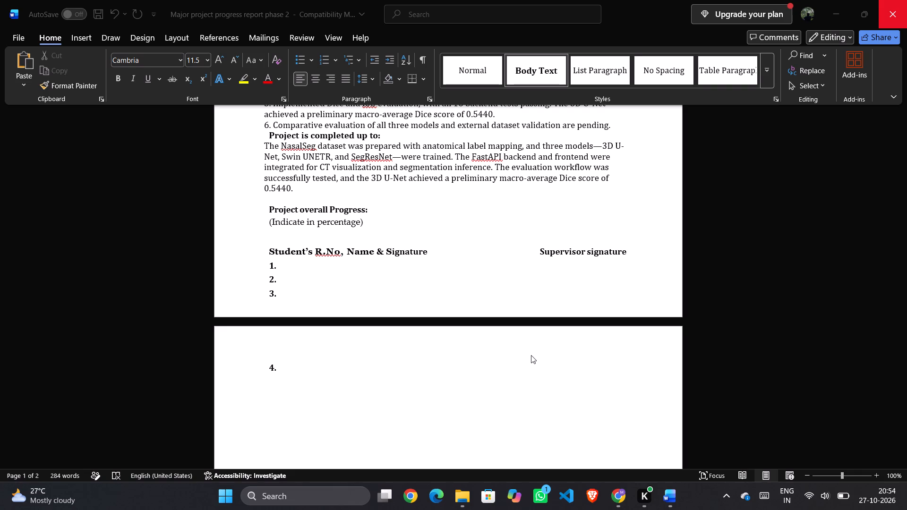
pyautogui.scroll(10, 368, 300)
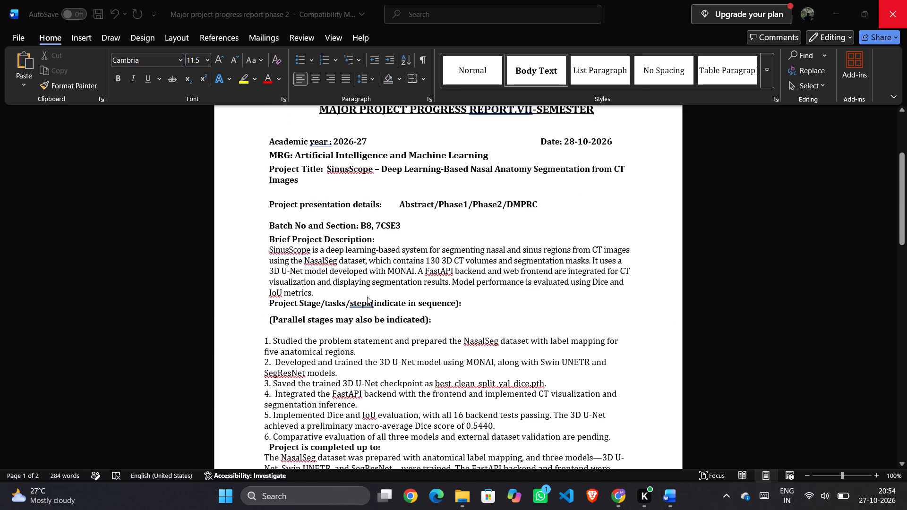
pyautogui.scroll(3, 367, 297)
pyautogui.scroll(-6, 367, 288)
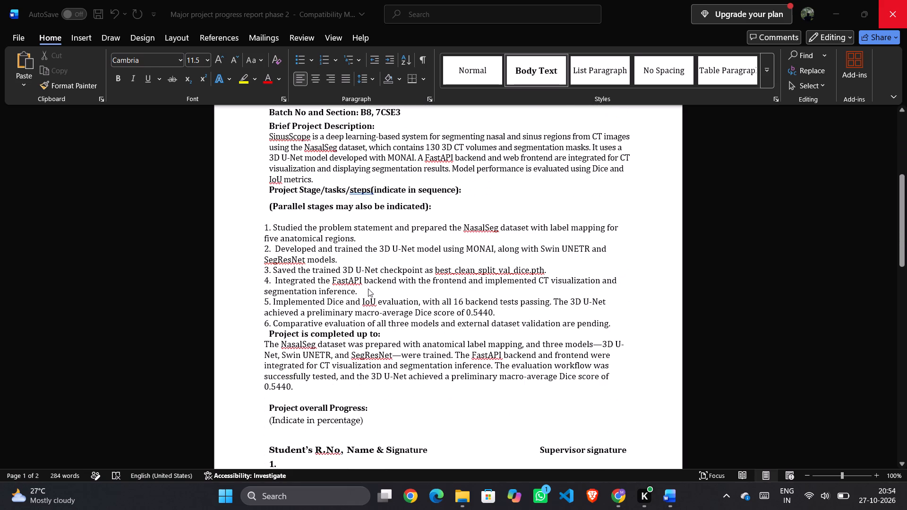
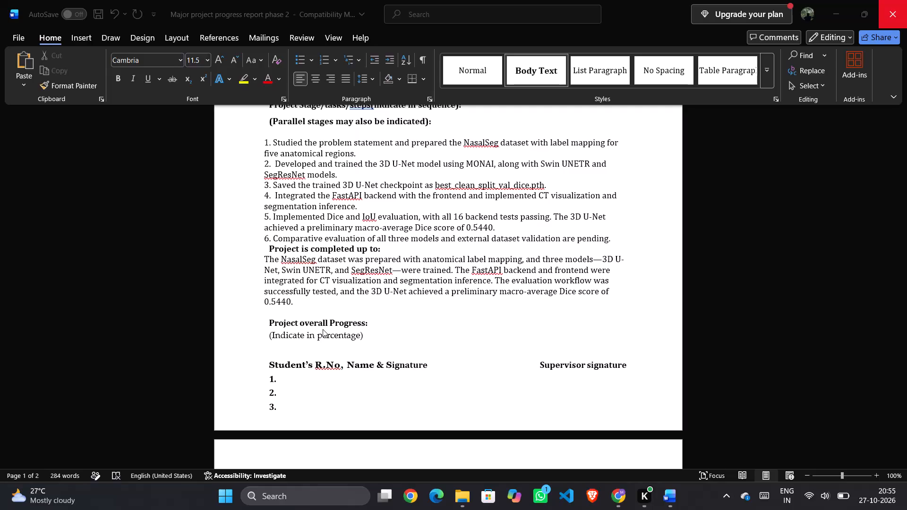
pyautogui.moveTo(264, 140); pyautogui.dragTo(293, 160)
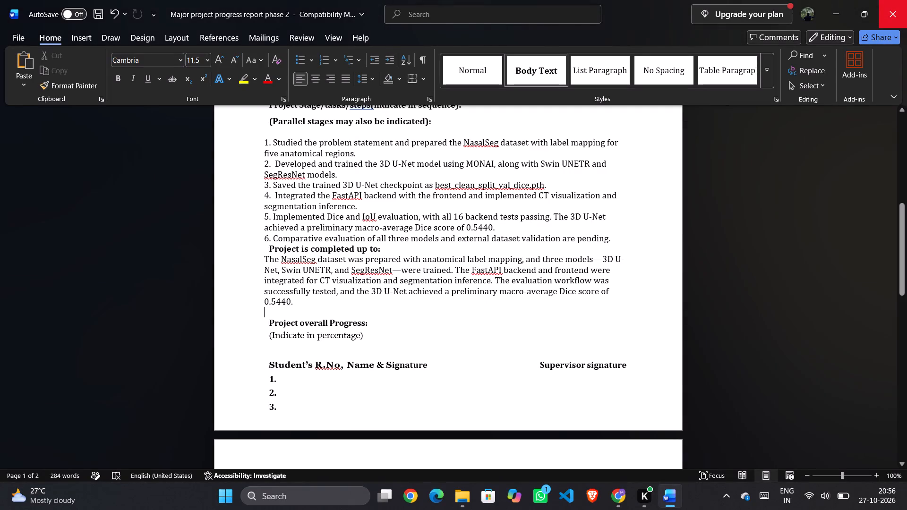
pyautogui.moveTo(293, 160); pyautogui.dragTo(295, 161)
pyautogui.moveTo(263, 140); pyautogui.dragTo(616, 237)
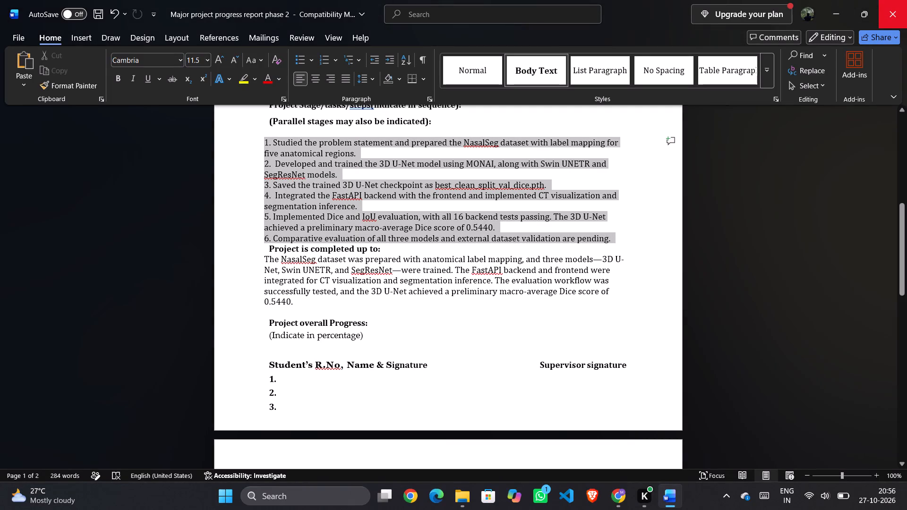
pyautogui.moveTo(616, 237); pyautogui.dragTo(617, 237)
pyautogui.hotkey('ctrl', 'c')
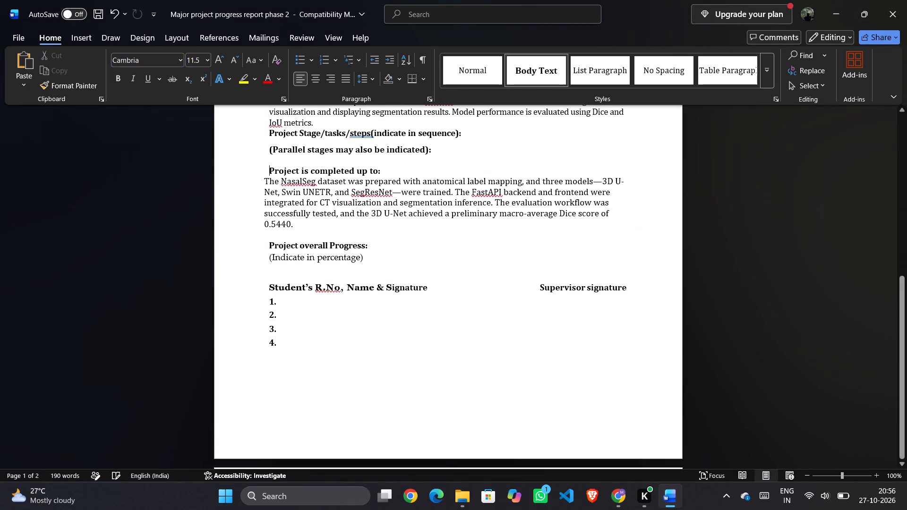
pyautogui.hotkey('ctrl', 'v')
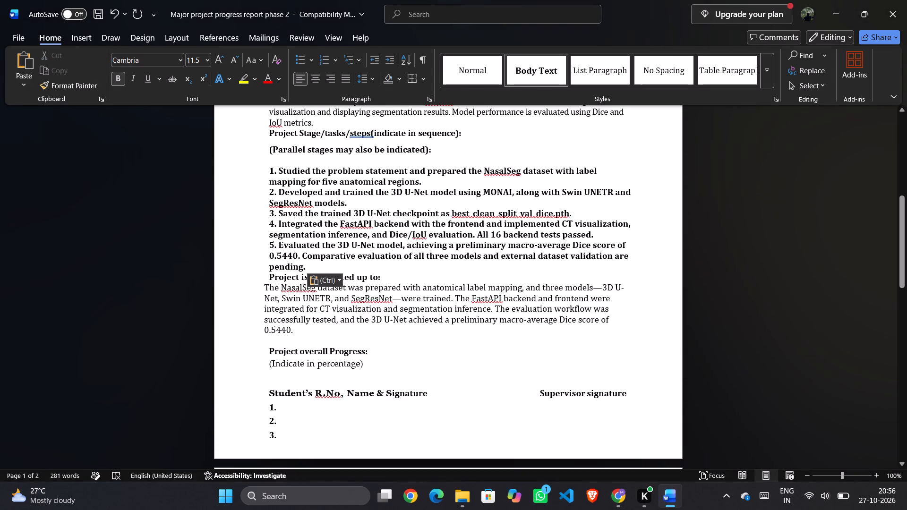
# Remove the bold formatting from the five pasted stage points.
pyautogui.scroll(-3, 404, 302)
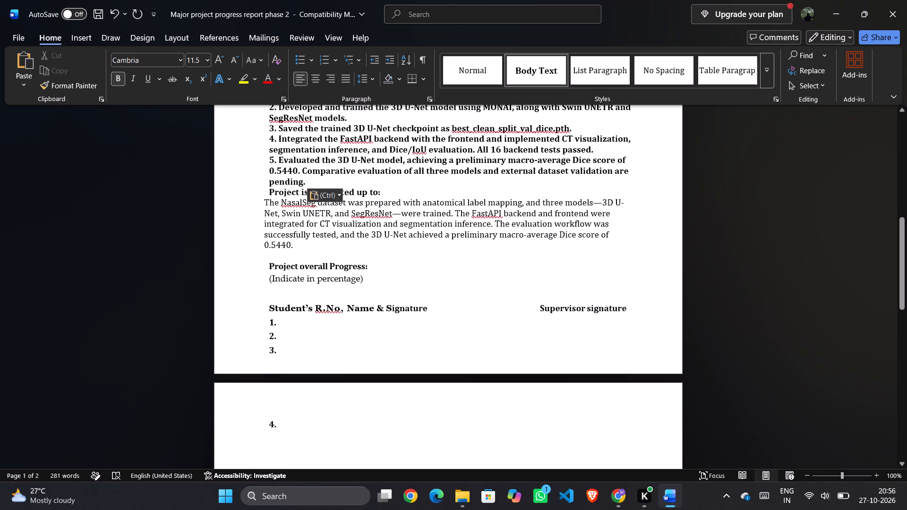
pyautogui.scroll(3, 414, 296)
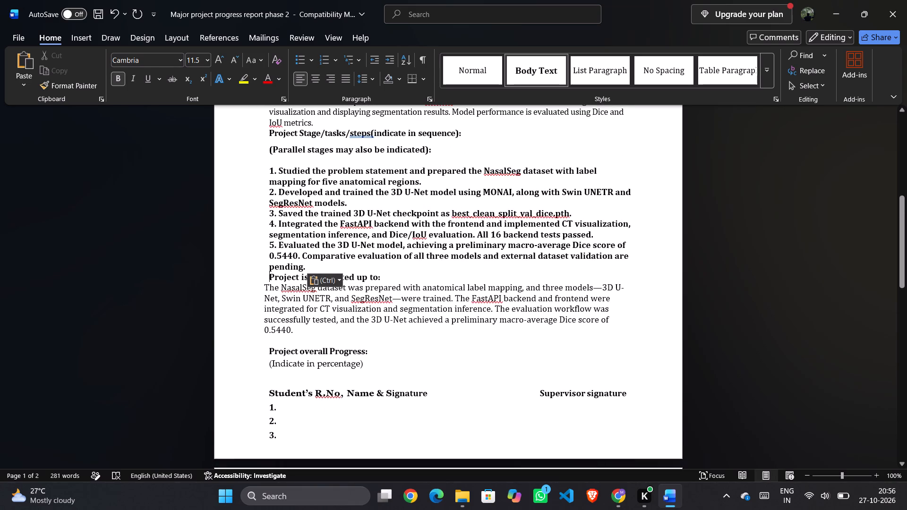
pyautogui.moveTo(265, 167); pyautogui.dragTo(274, 176)
pyautogui.moveTo(274, 176); pyautogui.dragTo(323, 262)
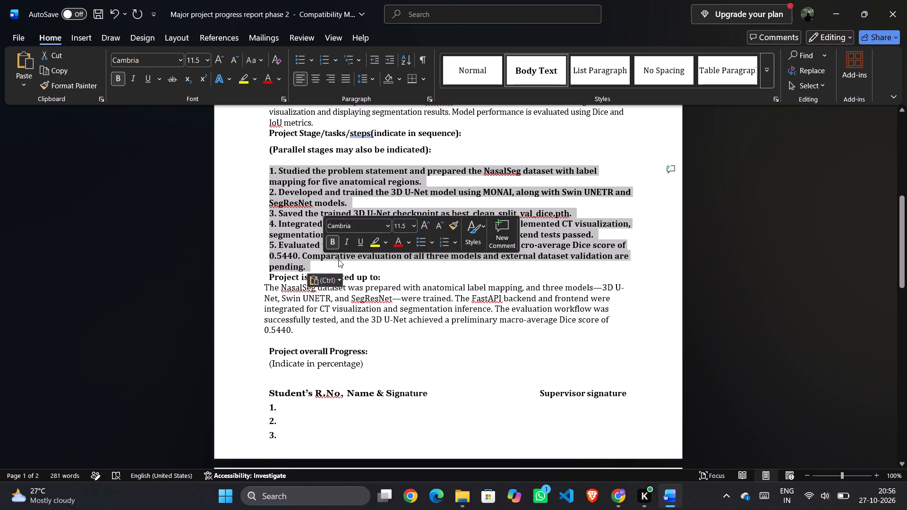
pyautogui.click(335, 244)
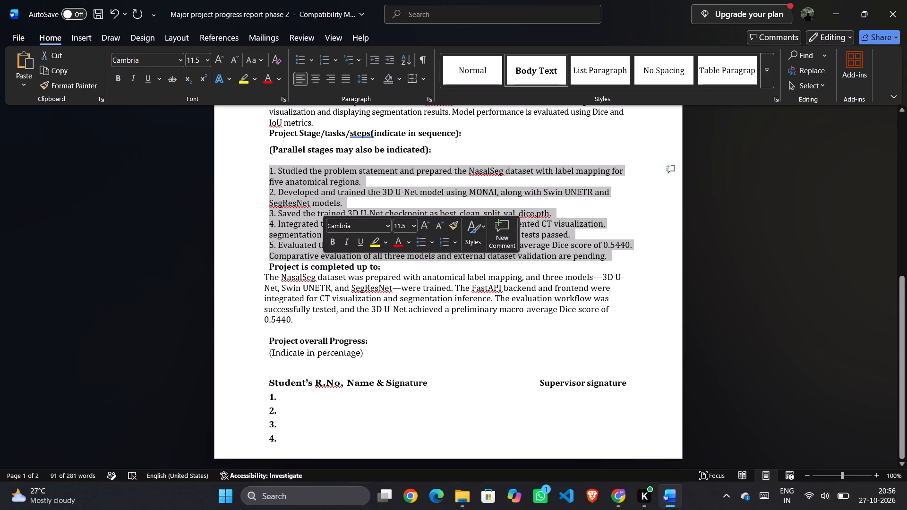
pyautogui.click(739, 265)
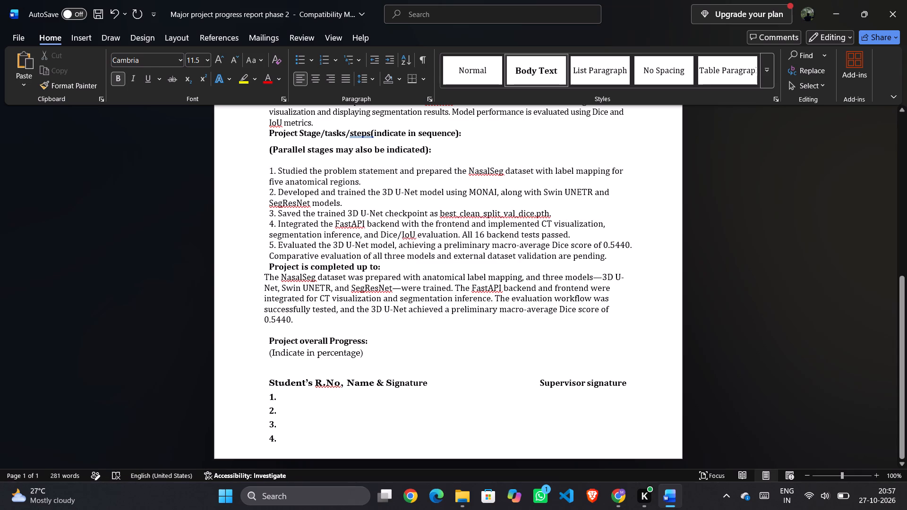
# Insert a blank line between stage point 5 and the "Project is completed up to:" heading.
pyautogui.click(613, 253)
pyautogui.press('Return')
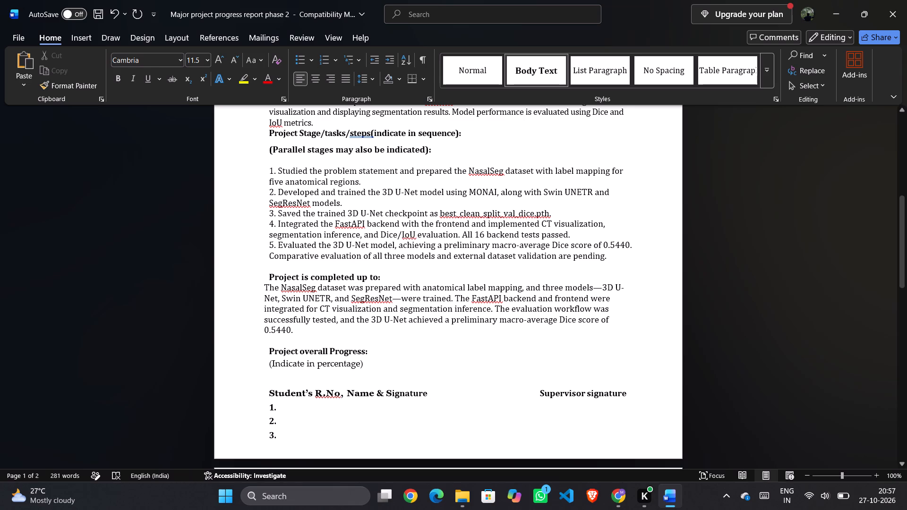
pyautogui.scroll(1, 483, 227)
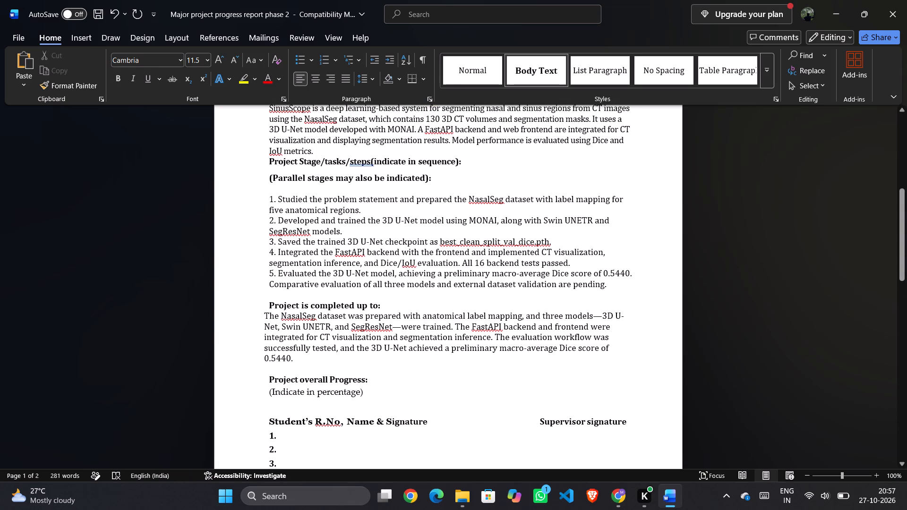
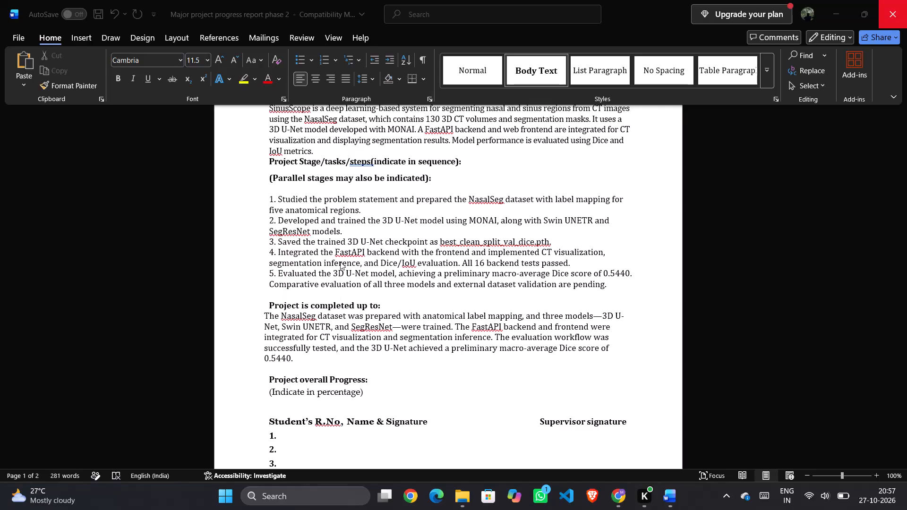
# Enter the first student's name and roll number, separated by a comma, on line 1 under "Student's R.No, Name & Signature".
pyautogui.scroll(2, 339, 241)
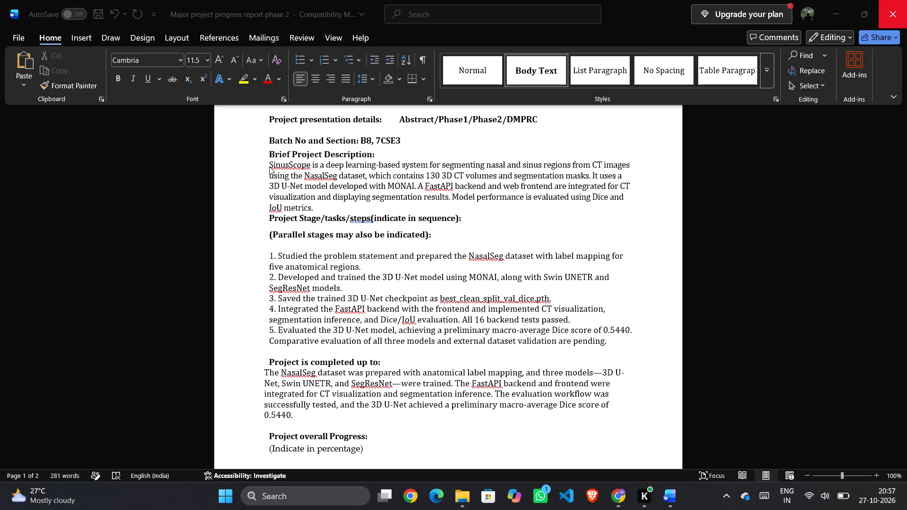
pyautogui.scroll(-8, 471, 261)
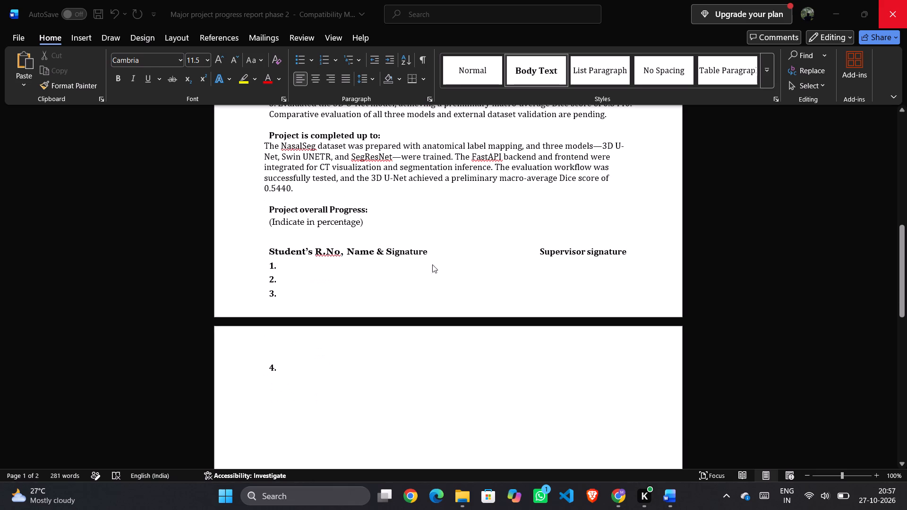
pyautogui.click(291, 265)
pyautogui.click(291, 264)
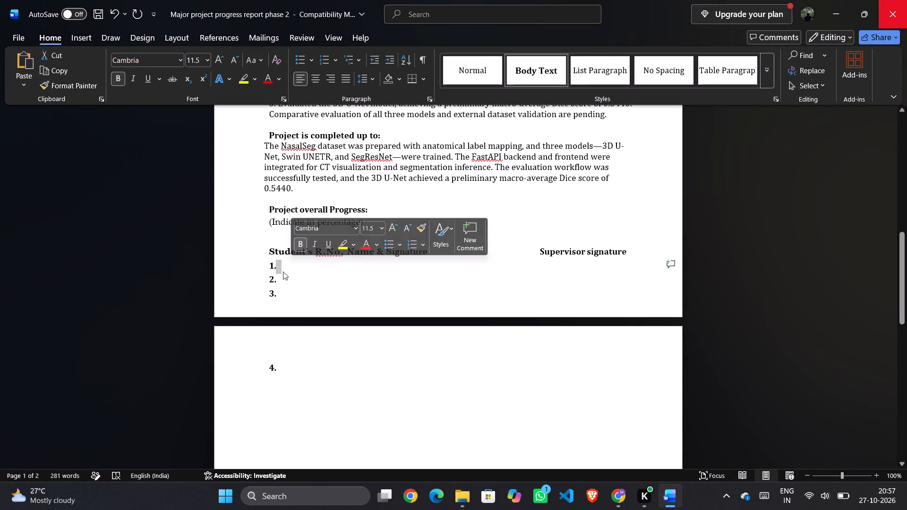
pyautogui.click(286, 263)
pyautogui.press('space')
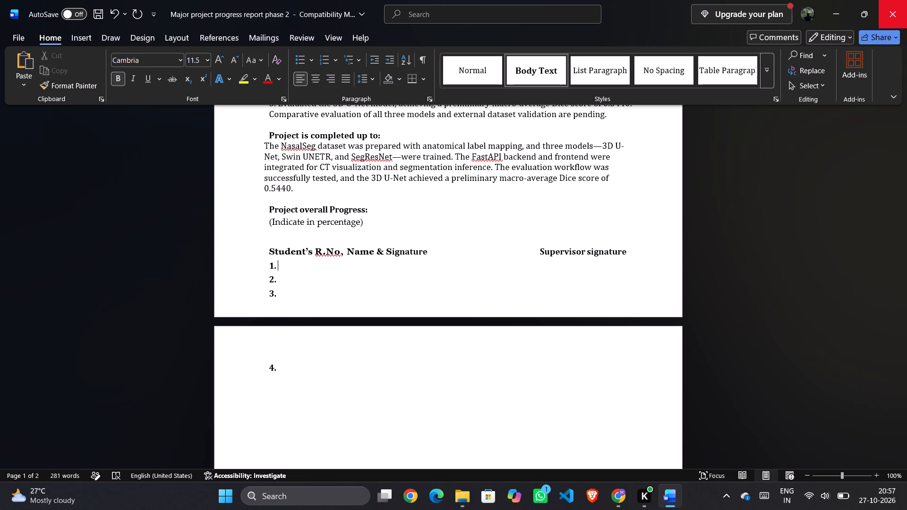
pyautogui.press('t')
pyautogui.press('BackSpace')
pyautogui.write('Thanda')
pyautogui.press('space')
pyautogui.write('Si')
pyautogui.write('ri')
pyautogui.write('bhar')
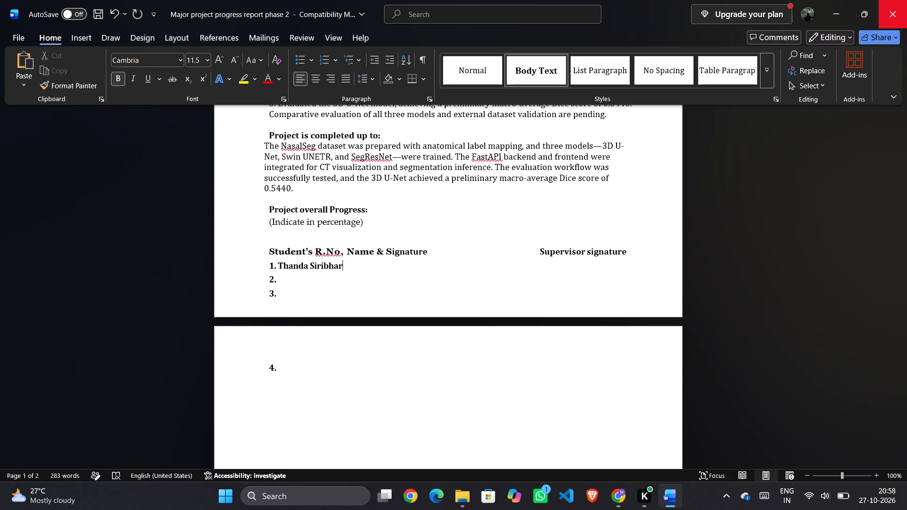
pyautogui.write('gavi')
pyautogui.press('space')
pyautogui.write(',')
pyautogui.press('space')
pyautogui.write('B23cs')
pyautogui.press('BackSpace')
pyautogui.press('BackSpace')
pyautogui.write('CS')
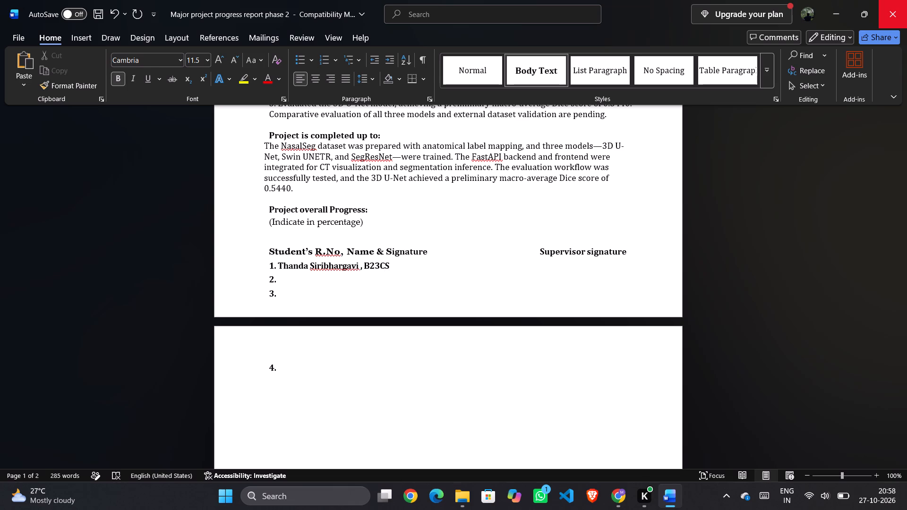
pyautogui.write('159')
# Enter the second student's name and roll number, separated by a comma, on line 2 of the student signature list.
pyautogui.click(300, 281)
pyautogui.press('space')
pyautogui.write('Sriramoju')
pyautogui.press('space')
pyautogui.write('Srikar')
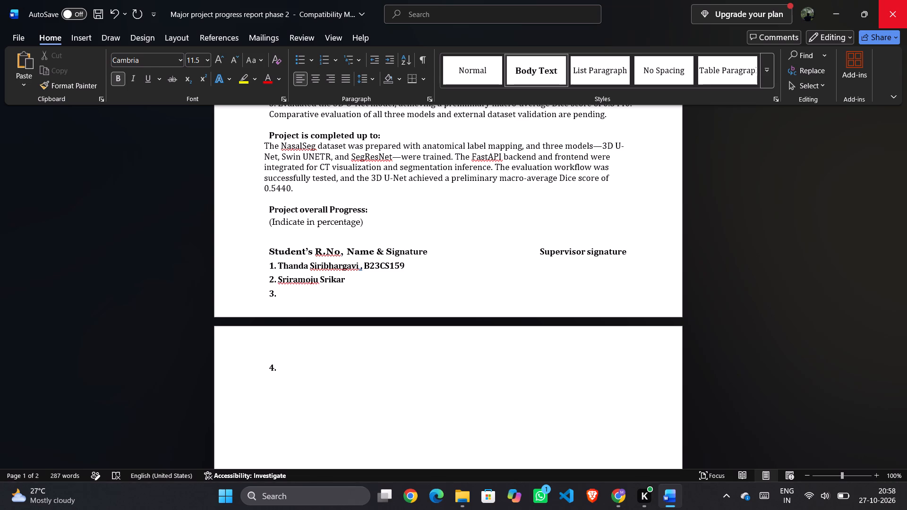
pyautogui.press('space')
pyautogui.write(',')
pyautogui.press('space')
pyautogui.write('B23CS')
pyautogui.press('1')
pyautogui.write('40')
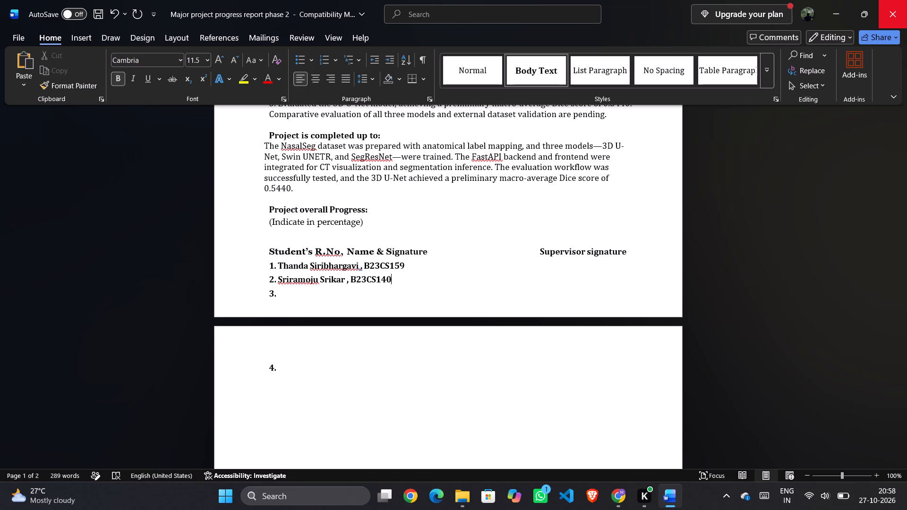
# Enter the third student's full name and roll number, separated by a comma, on line 3 of the student signature list.
pyautogui.click(288, 297)
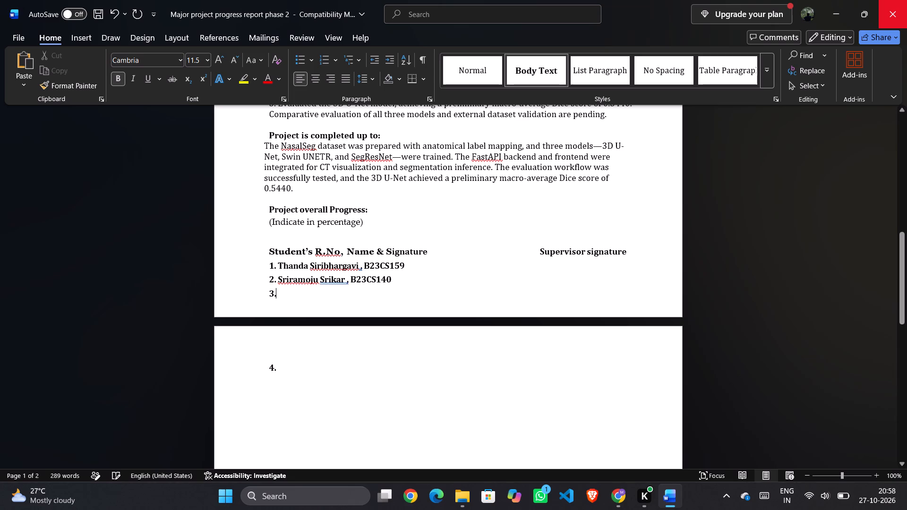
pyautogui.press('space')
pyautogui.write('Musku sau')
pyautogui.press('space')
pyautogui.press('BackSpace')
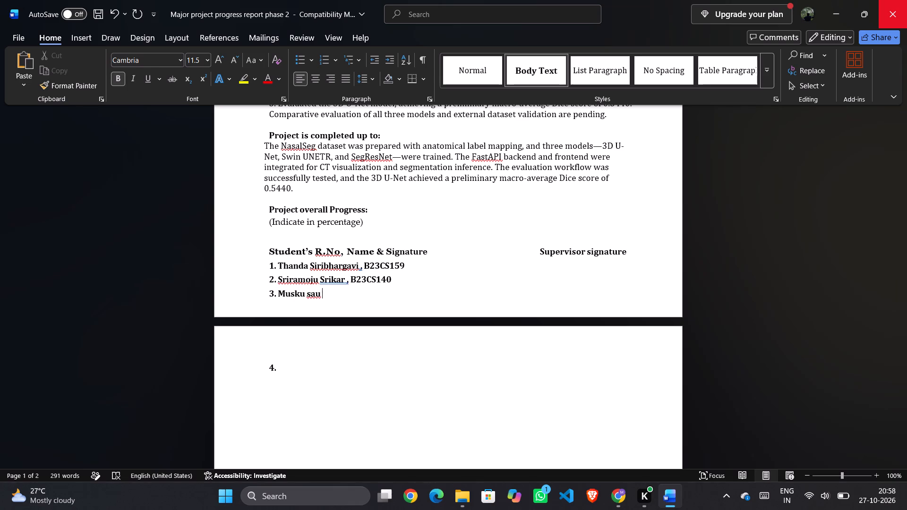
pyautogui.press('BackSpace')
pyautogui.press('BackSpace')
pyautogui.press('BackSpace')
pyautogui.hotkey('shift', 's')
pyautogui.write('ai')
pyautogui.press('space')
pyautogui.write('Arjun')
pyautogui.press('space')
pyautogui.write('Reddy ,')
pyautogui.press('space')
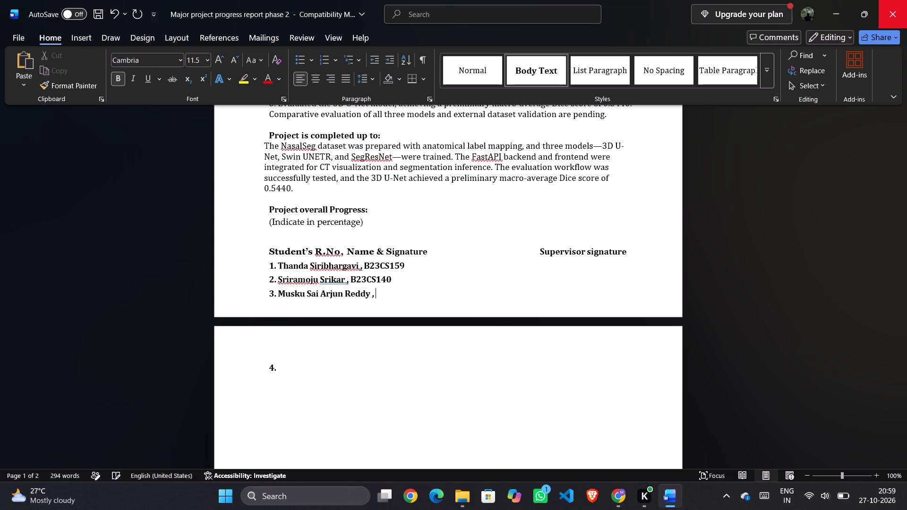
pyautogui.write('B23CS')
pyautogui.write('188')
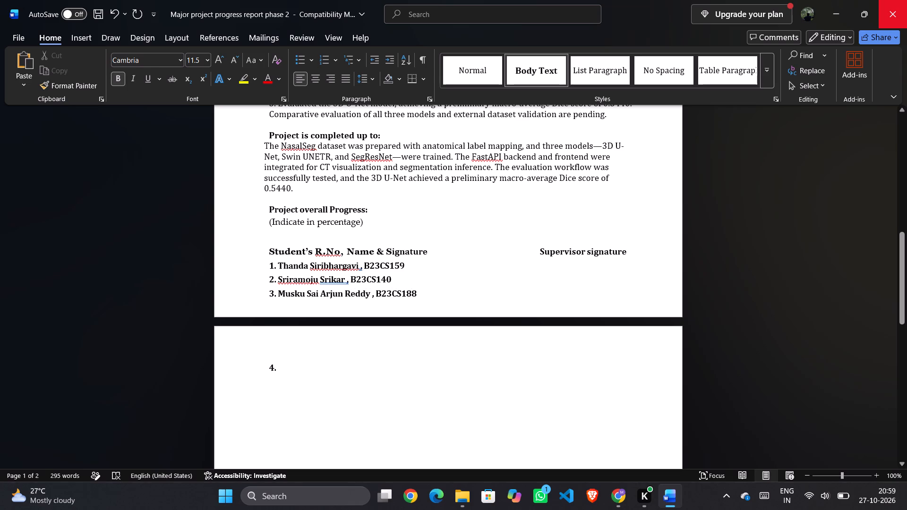
# Enter the fourth student's name and roll number, separated by a comma, on line 4 of the student signature list.
pyautogui.click(299, 365)
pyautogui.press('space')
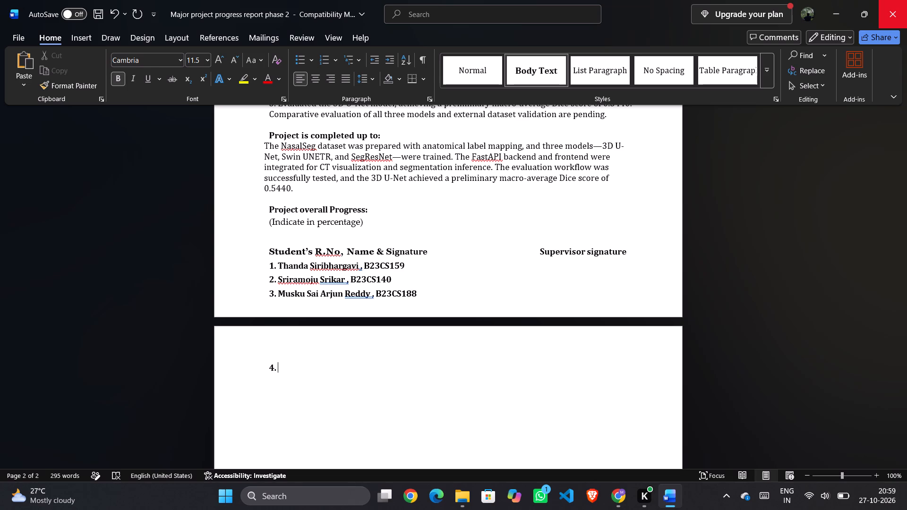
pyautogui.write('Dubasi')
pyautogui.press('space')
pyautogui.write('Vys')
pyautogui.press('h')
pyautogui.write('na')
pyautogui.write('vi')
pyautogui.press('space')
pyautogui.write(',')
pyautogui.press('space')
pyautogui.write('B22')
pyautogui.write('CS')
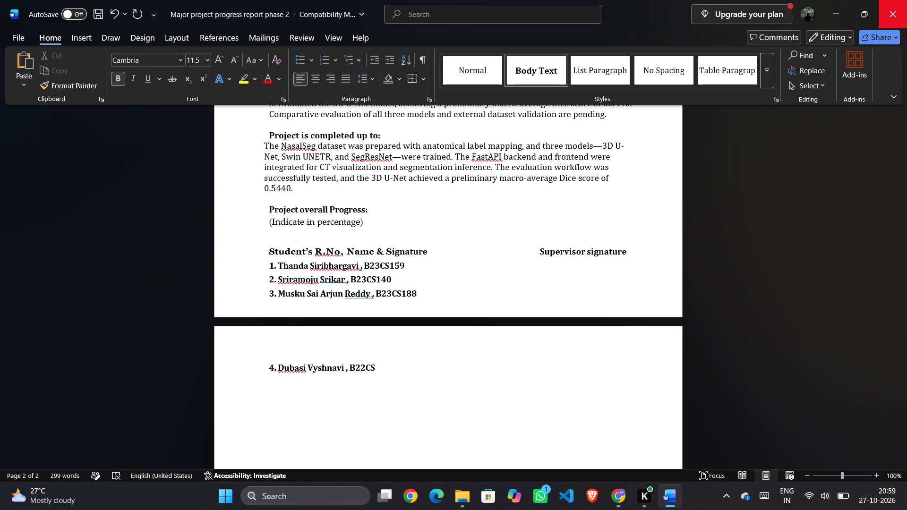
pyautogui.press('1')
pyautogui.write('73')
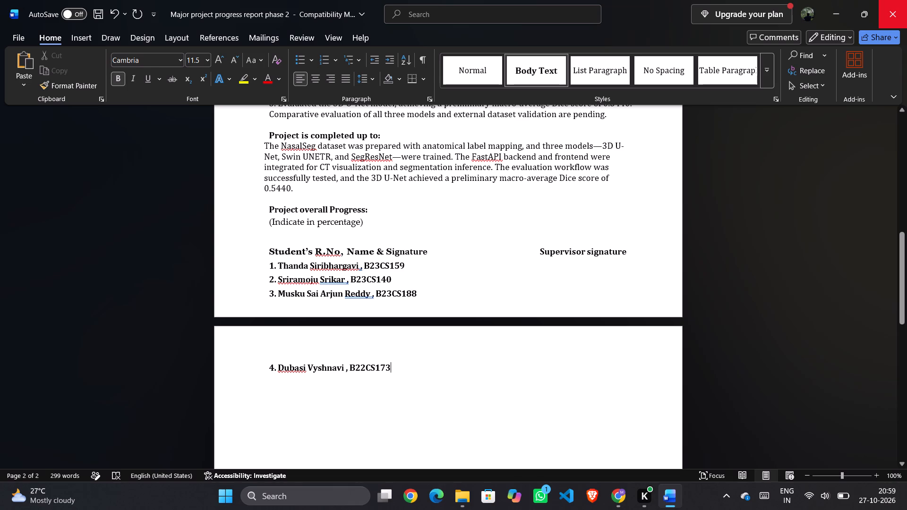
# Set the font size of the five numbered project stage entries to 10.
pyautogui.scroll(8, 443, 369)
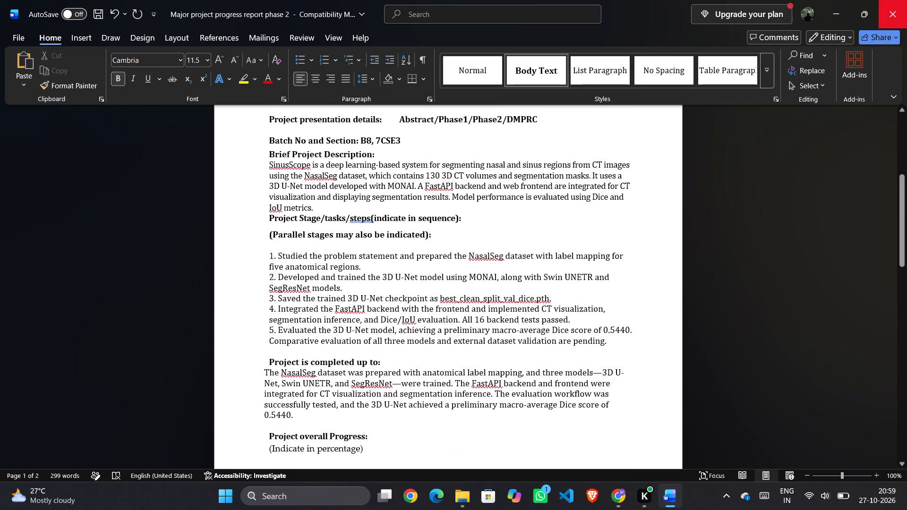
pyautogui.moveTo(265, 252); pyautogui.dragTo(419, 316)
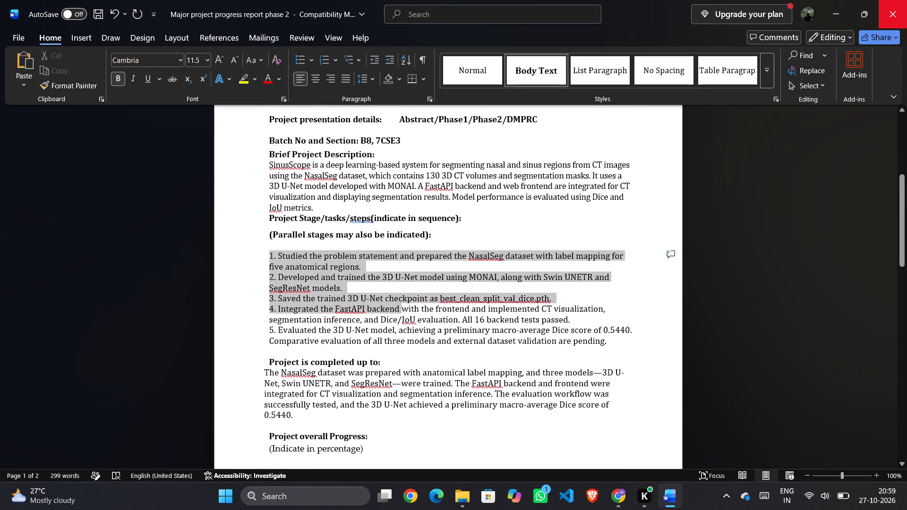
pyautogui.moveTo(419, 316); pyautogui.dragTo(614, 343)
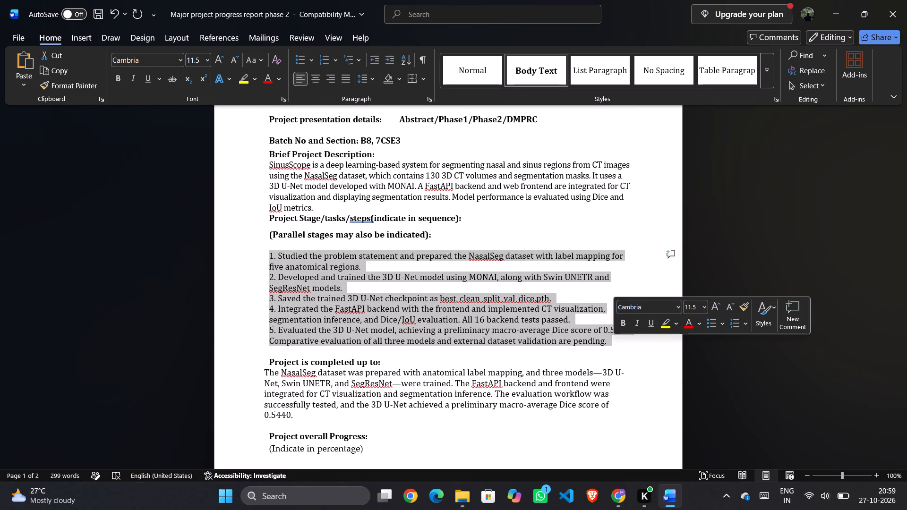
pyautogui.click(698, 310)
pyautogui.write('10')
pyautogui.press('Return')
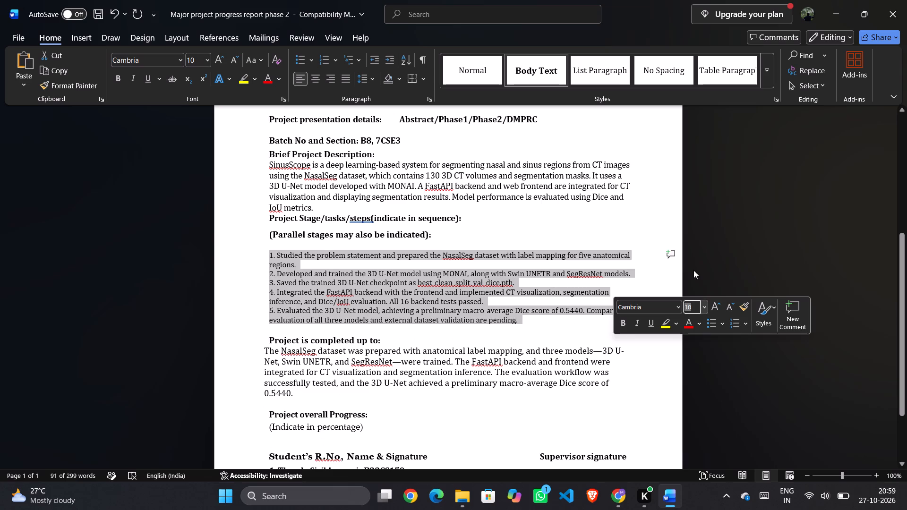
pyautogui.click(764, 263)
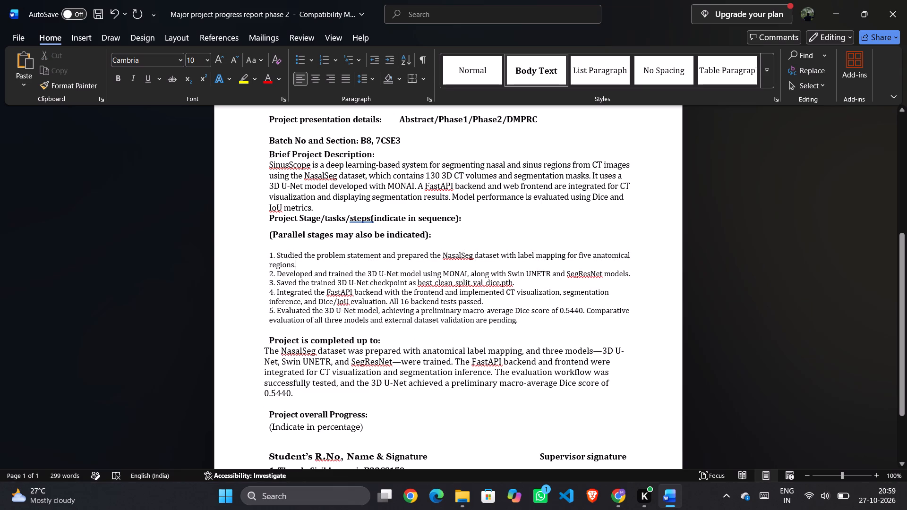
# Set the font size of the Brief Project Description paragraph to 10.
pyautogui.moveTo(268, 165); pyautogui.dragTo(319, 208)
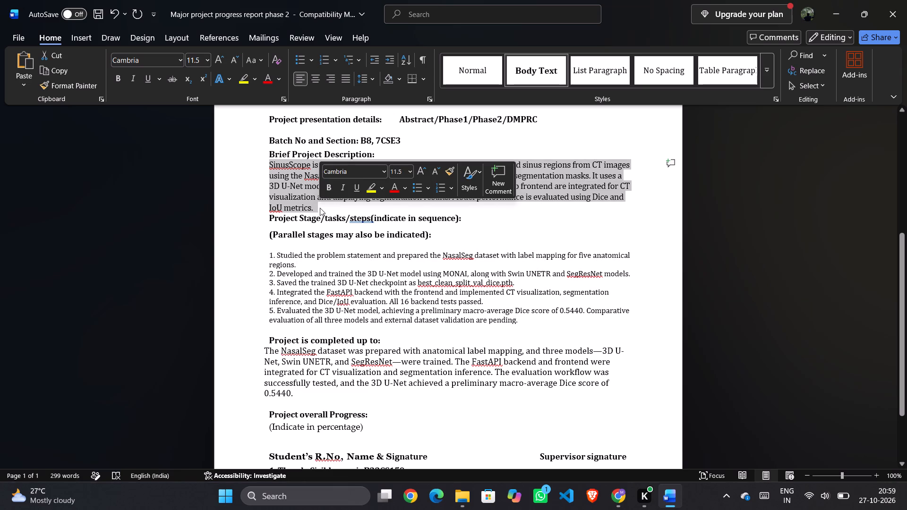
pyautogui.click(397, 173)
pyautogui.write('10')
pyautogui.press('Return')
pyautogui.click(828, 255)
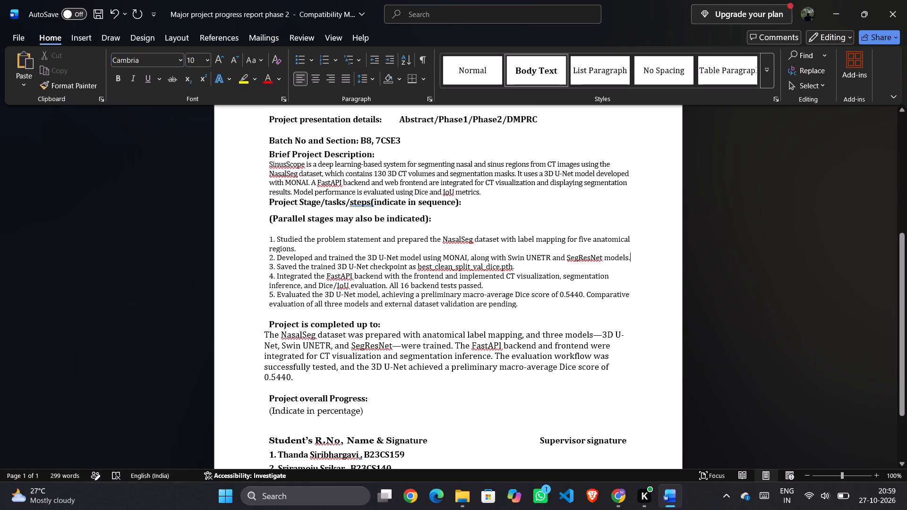
# Set the font size of the Brief Project Description paragraph to 11.
pyautogui.scroll(1, 499, 263)
pyautogui.scroll(1, 459, 244)
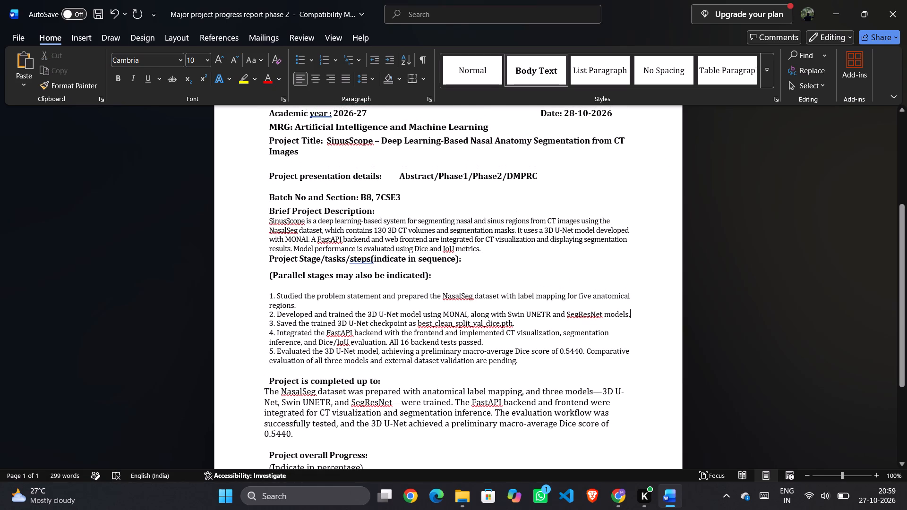
pyautogui.moveTo(267, 221); pyautogui.dragTo(500, 247)
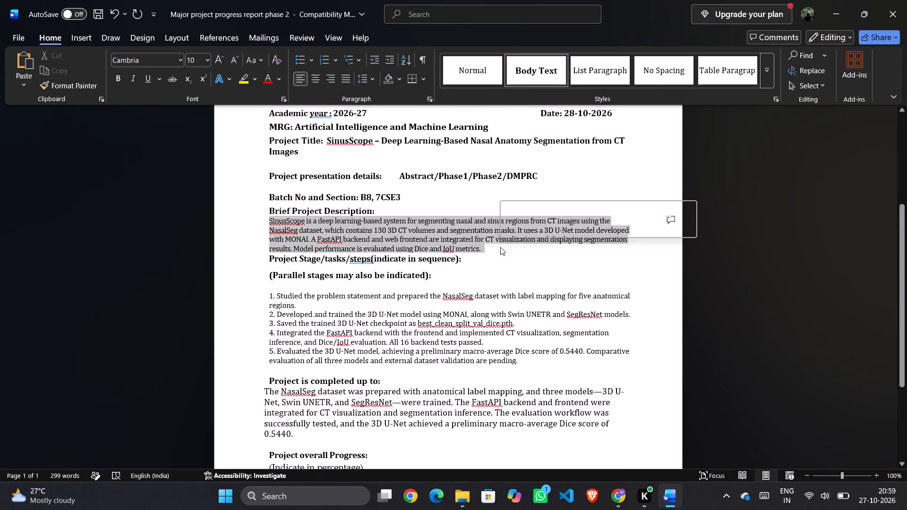
pyautogui.click(585, 212)
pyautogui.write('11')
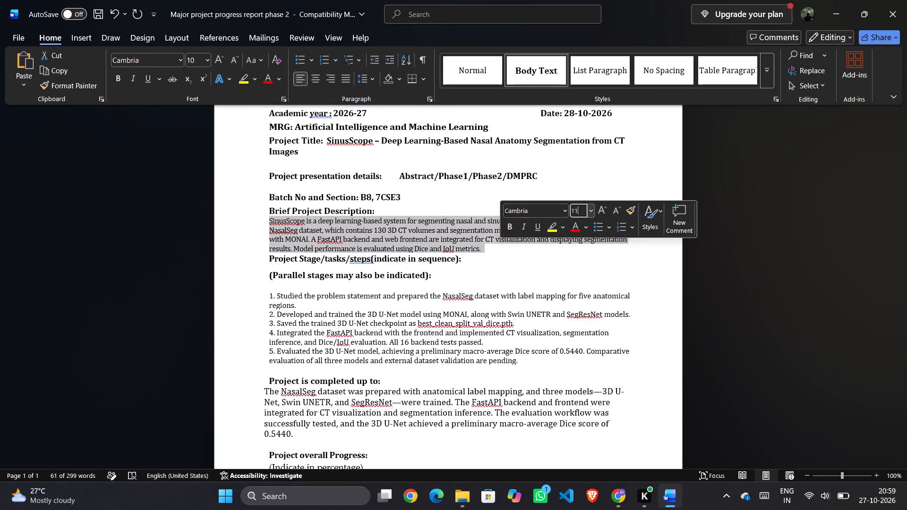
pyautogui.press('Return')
# Set the font size of the five numbered project stage entries to 10.5.
pyautogui.click(230, 310)
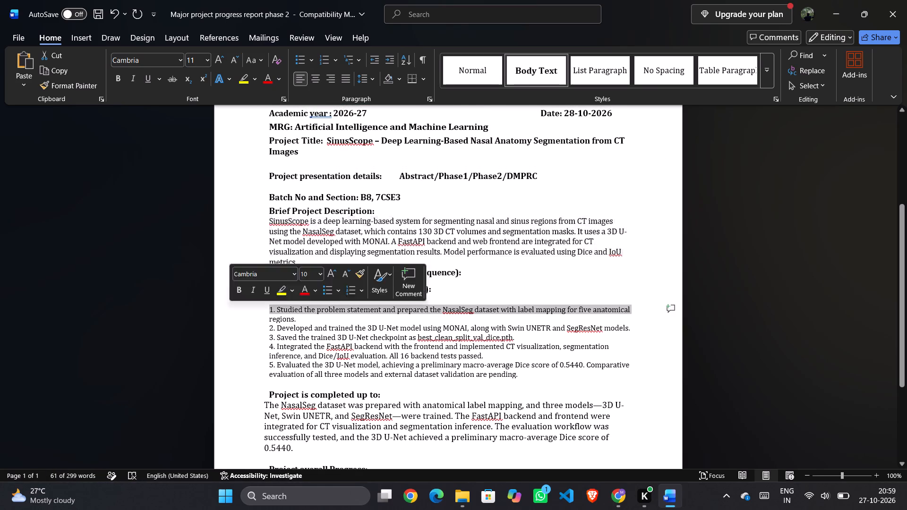
pyautogui.click(266, 311)
pyautogui.moveTo(266, 308); pyautogui.dragTo(513, 371)
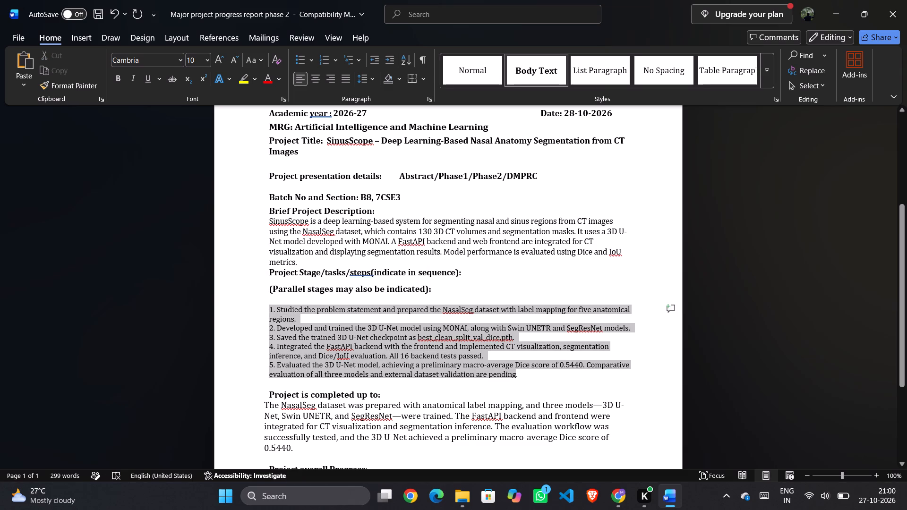
pyautogui.moveTo(513, 371); pyautogui.dragTo(522, 374)
pyautogui.click(603, 338)
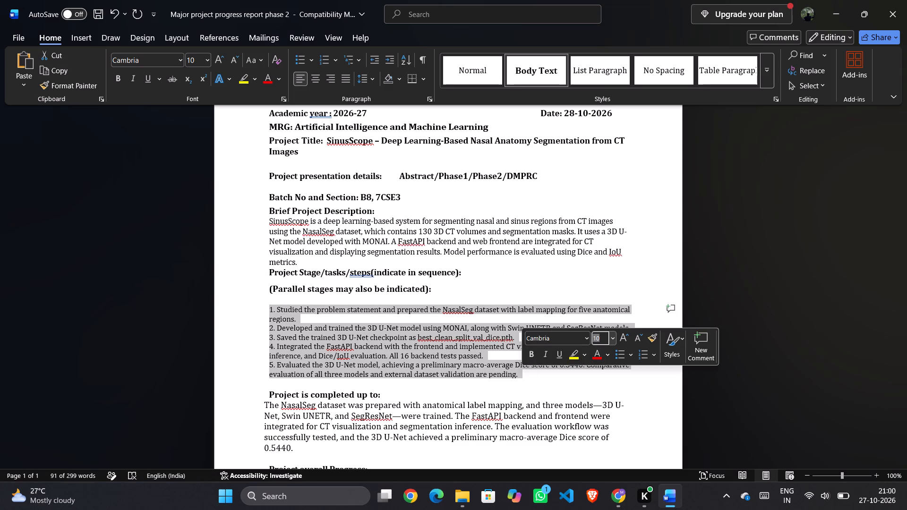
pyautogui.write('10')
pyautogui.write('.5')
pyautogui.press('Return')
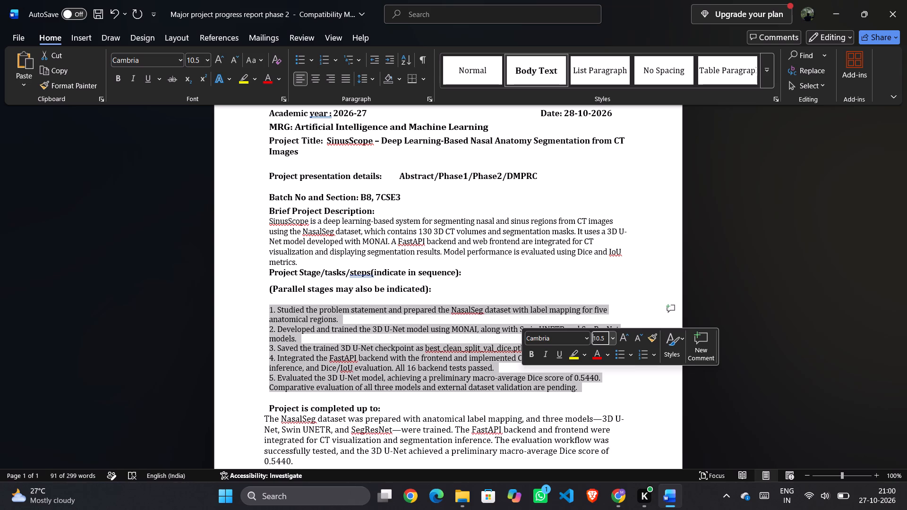
# Set the font size of the Brief Project Description paragraph to 10.5.
pyautogui.click(741, 267)
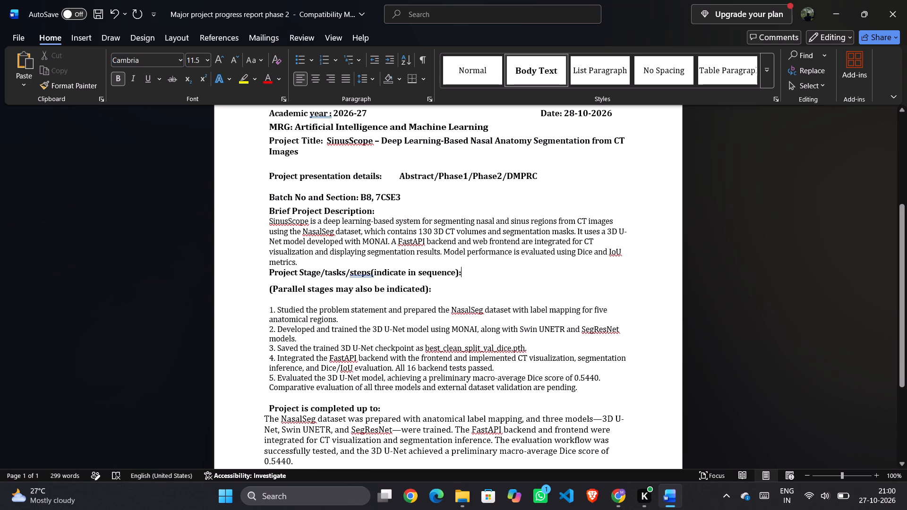
pyautogui.moveTo(267, 223); pyautogui.dragTo(636, 251)
pyautogui.click(710, 214)
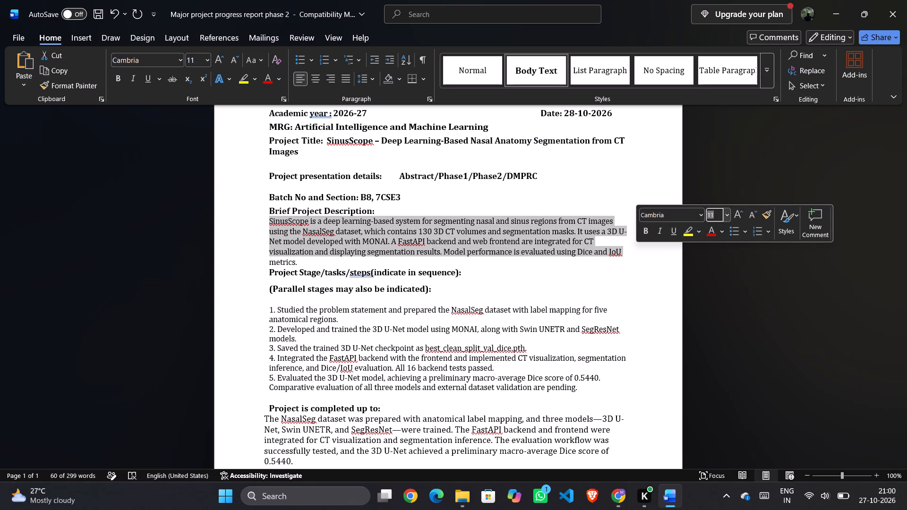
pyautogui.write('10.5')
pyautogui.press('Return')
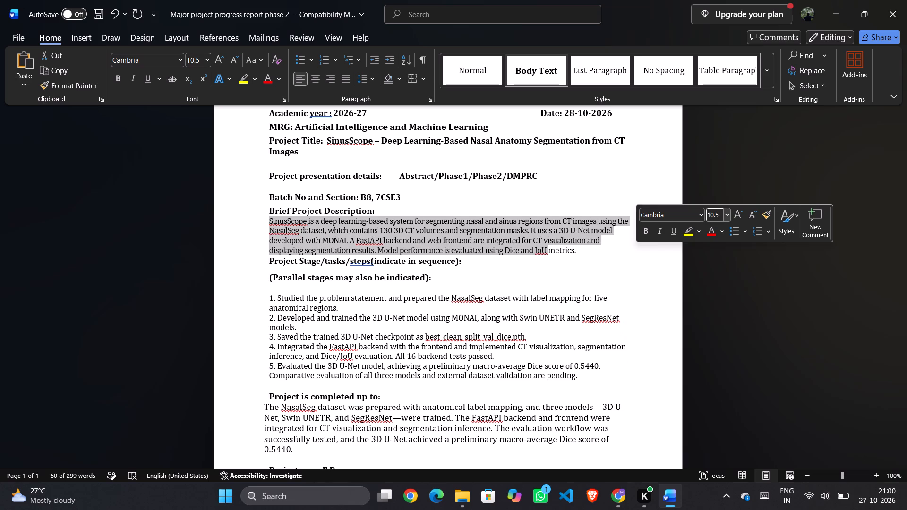
pyautogui.click(727, 360)
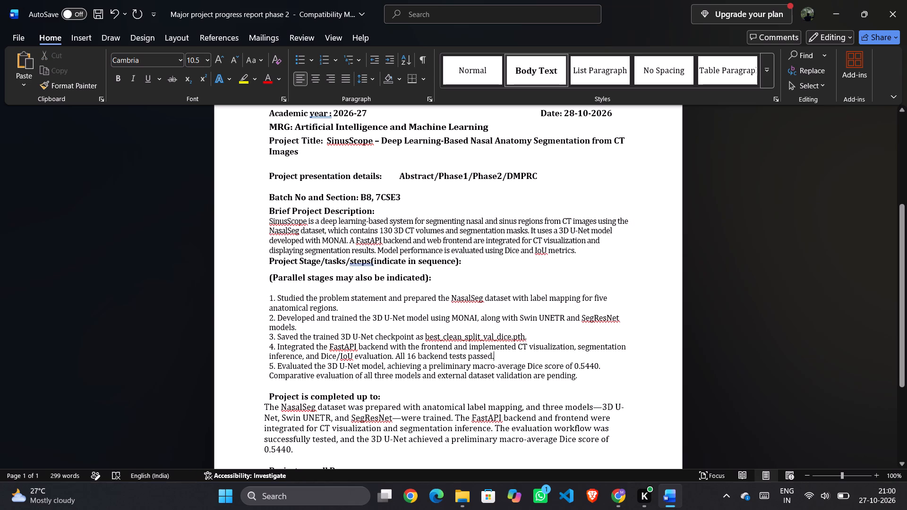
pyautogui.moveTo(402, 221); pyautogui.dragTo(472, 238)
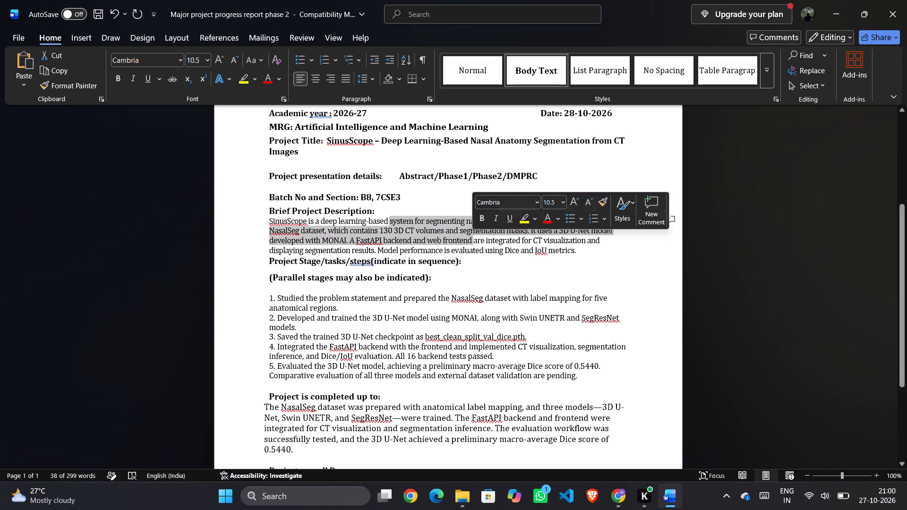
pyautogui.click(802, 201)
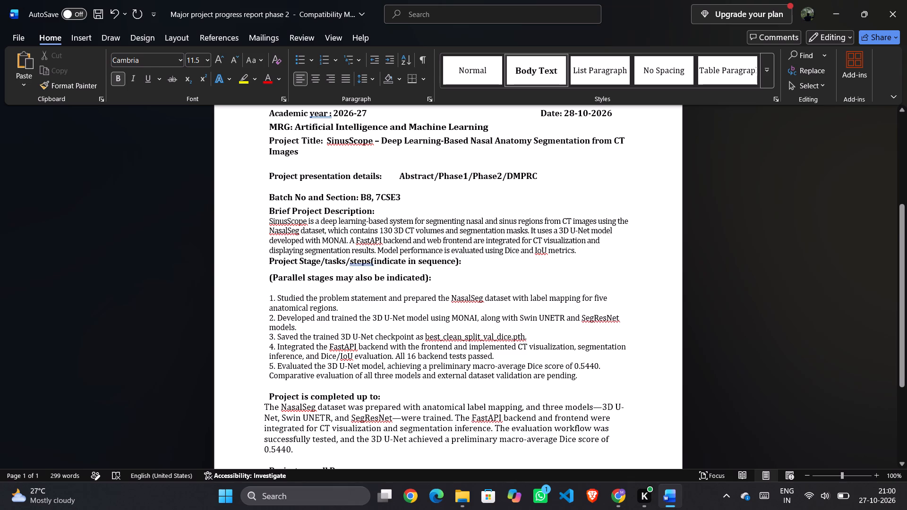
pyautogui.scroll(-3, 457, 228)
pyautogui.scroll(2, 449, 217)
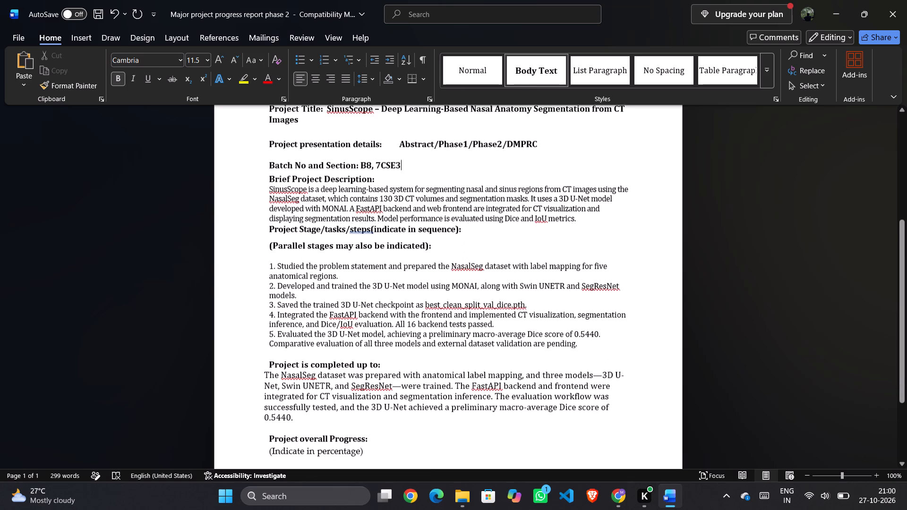
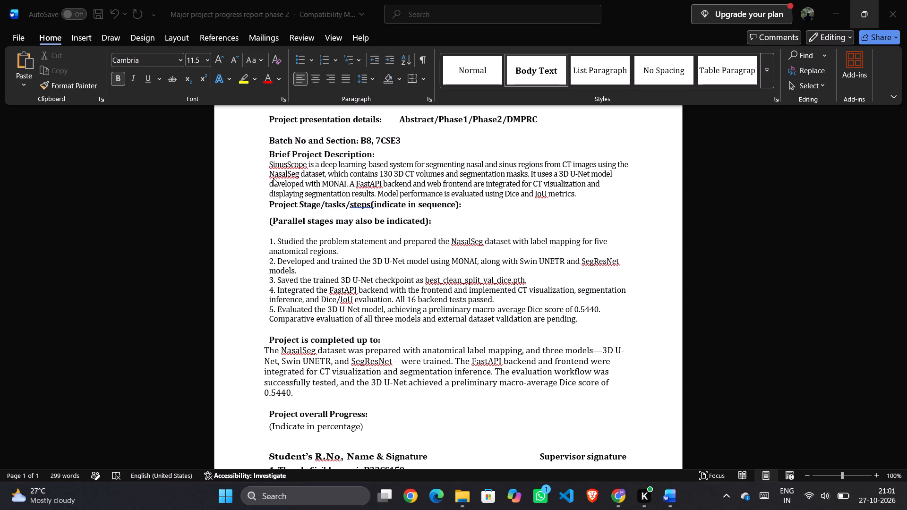
# Change the font of the Brief Project Description paragraph to Times New Roman.
pyautogui.click(267, 161)
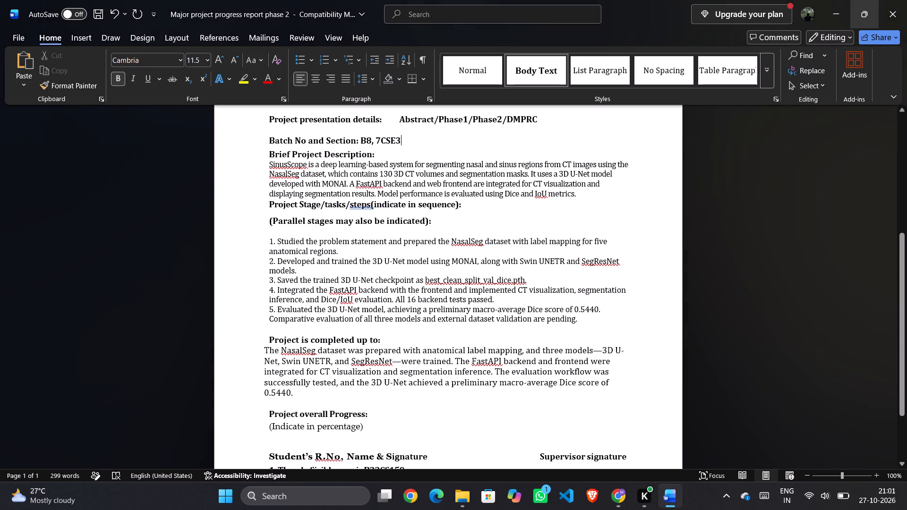
pyautogui.moveTo(266, 163); pyautogui.dragTo(582, 193)
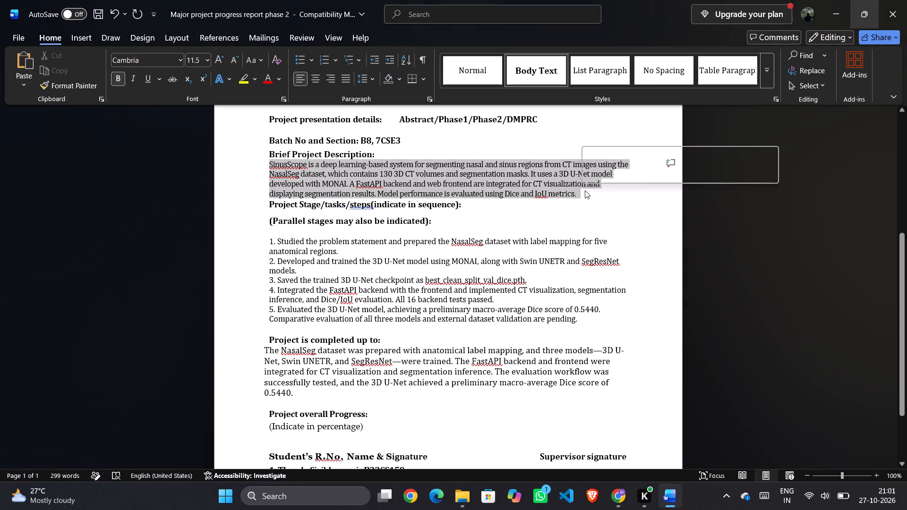
pyautogui.click(609, 159)
pyautogui.write('ti')
pyautogui.press('Return')
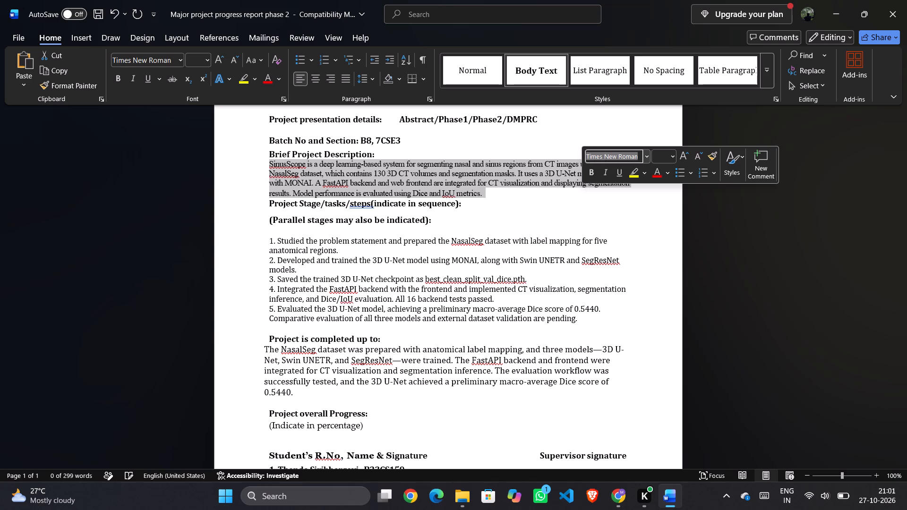
pyautogui.click(833, 226)
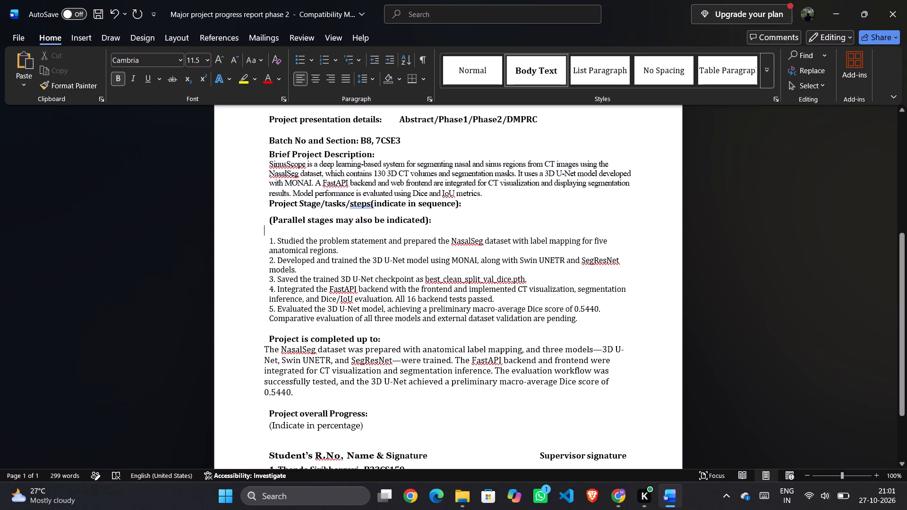
# Change the font of the five numbered project stage entries to Times New Roman.
pyautogui.keyDown('ctrl'); pyautogui.scroll(2, 422, 206); pyautogui.keyUp('ctrl')
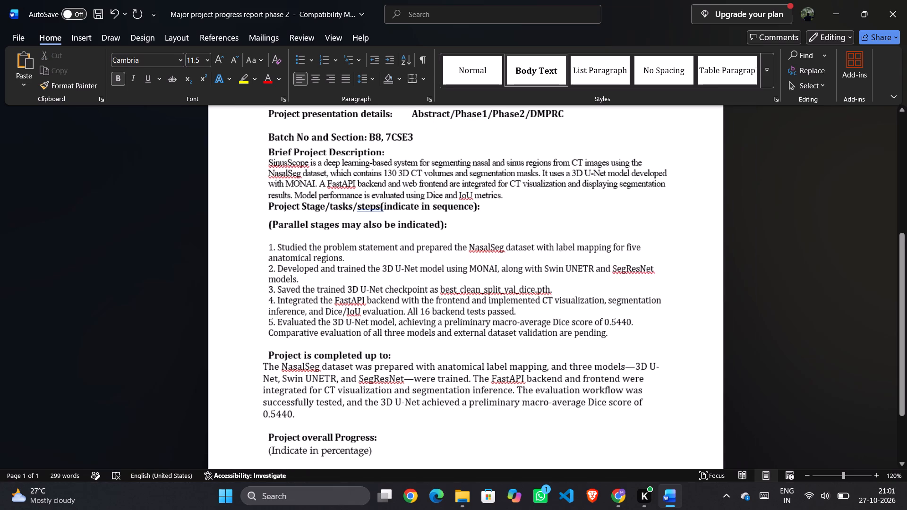
pyautogui.keyDown('ctrl'); pyautogui.scroll(6, 488, 217); pyautogui.keyUp('ctrl')
pyautogui.scroll(4, 462, 229)
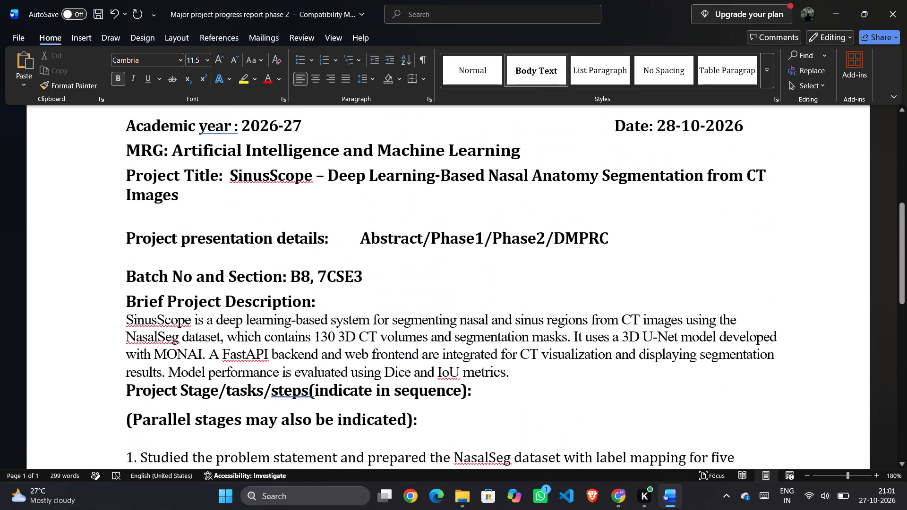
pyautogui.scroll(-1, 360, 258)
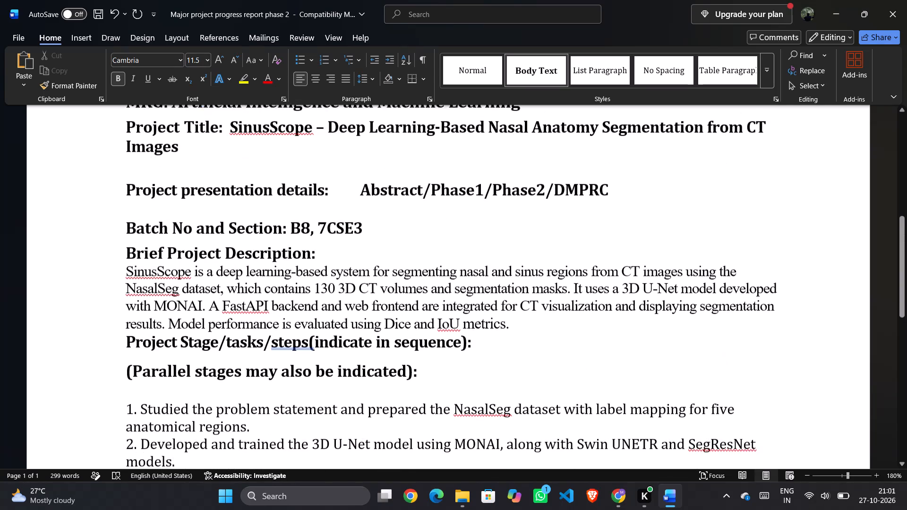
pyautogui.scroll(-6, 355, 280)
pyautogui.scroll(1, 298, 240)
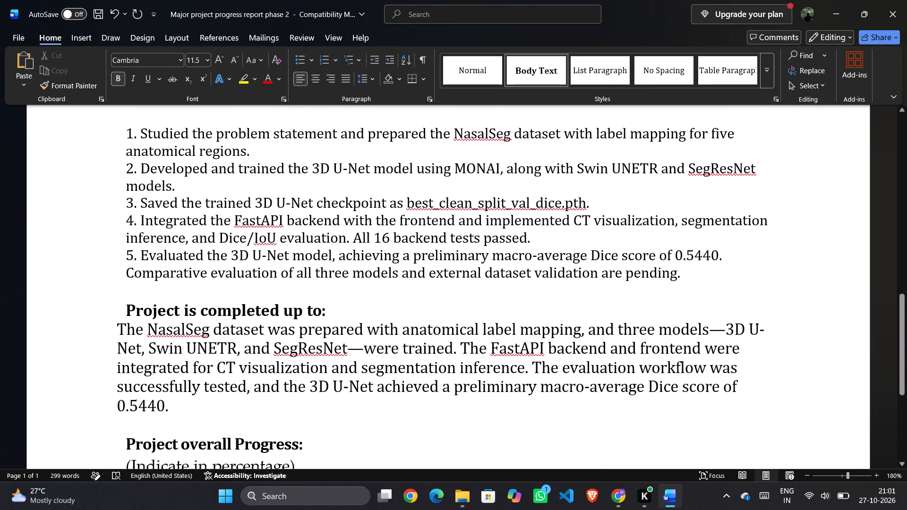
pyautogui.moveTo(119, 151); pyautogui.dragTo(734, 296)
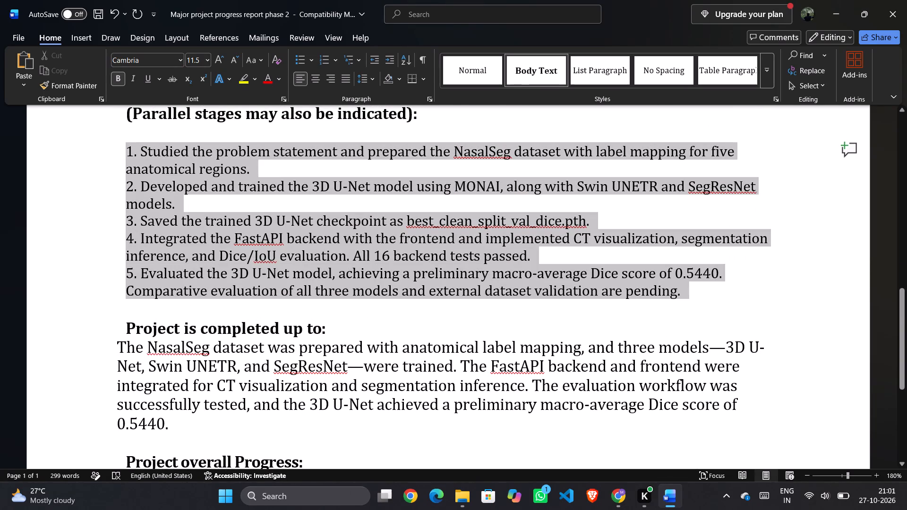
pyautogui.click(740, 252)
pyautogui.click(731, 263)
pyautogui.write('times')
pyautogui.press('Return')
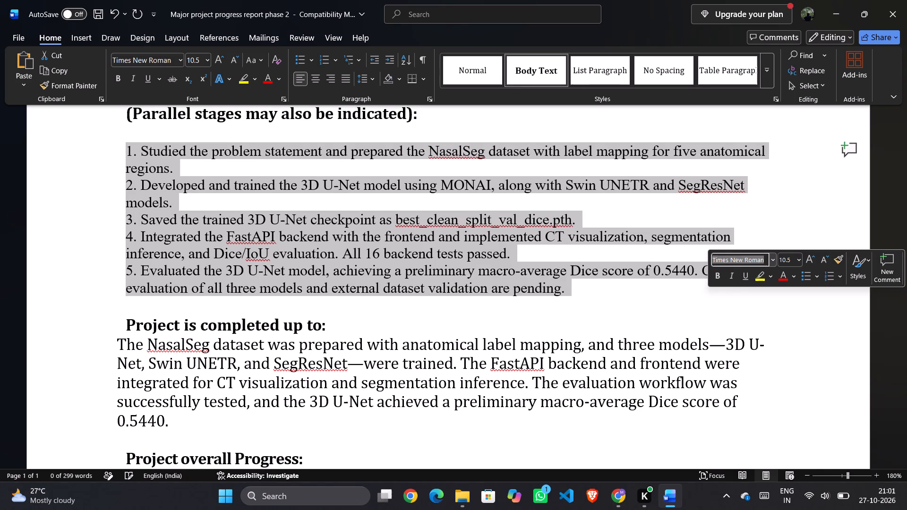
pyautogui.click(843, 219)
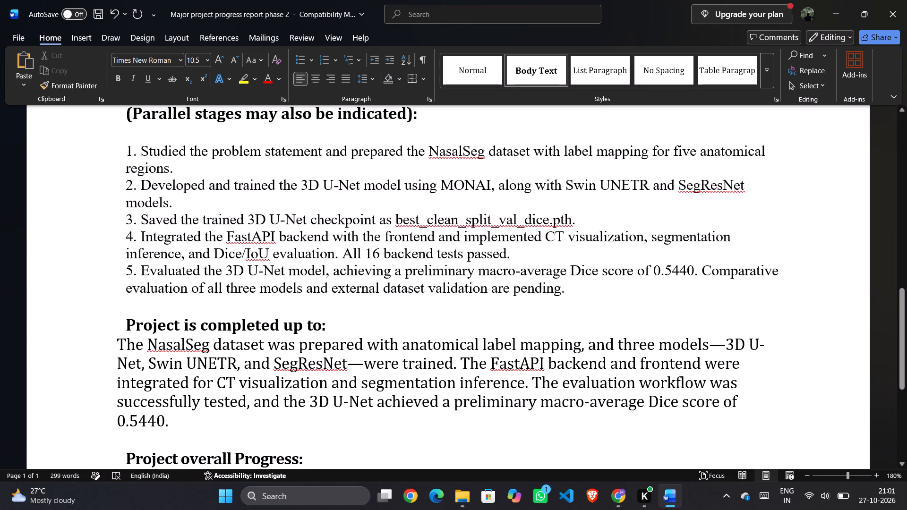
# Set the font size of the paragraph under "Project is completed up to" to 10.5.
pyautogui.scroll(-2, 211, 272)
pyautogui.moveTo(112, 241); pyautogui.dragTo(123, 258)
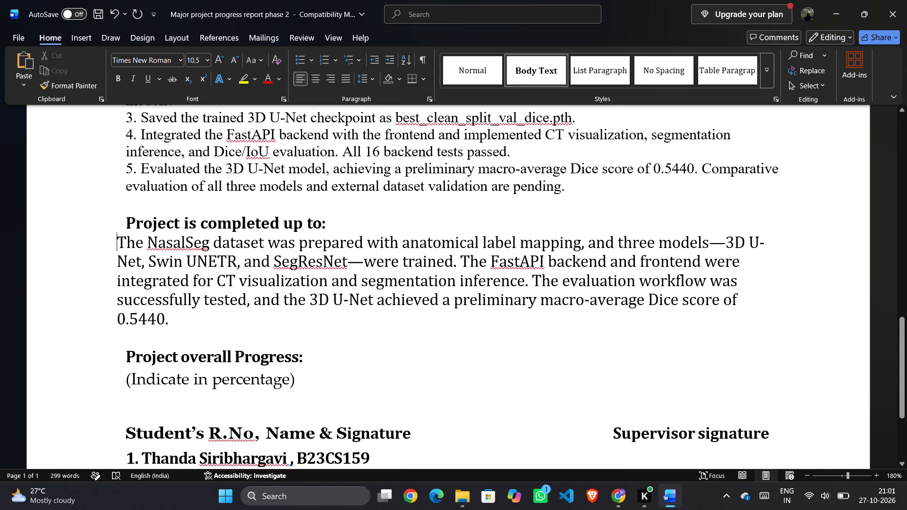
pyautogui.moveTo(123, 258); pyautogui.dragTo(172, 323)
pyautogui.click(249, 285)
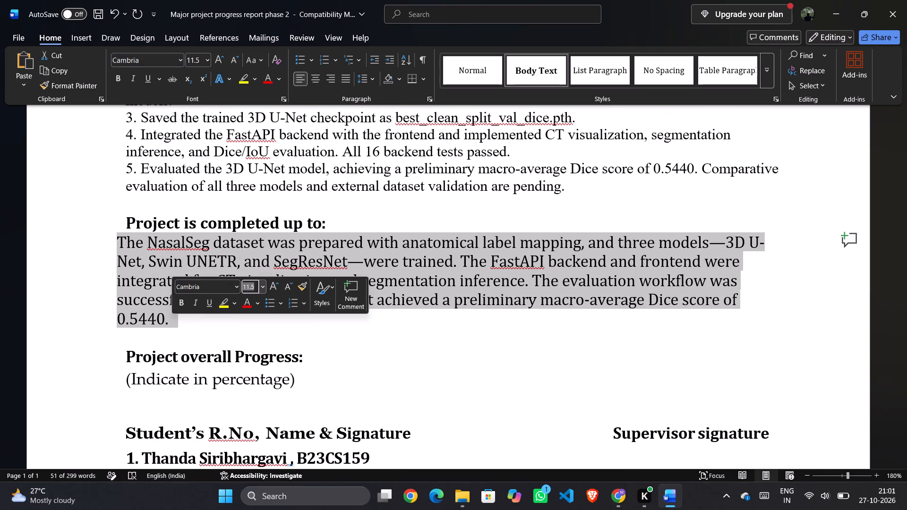
pyautogui.write('10.5')
pyautogui.press('Return')
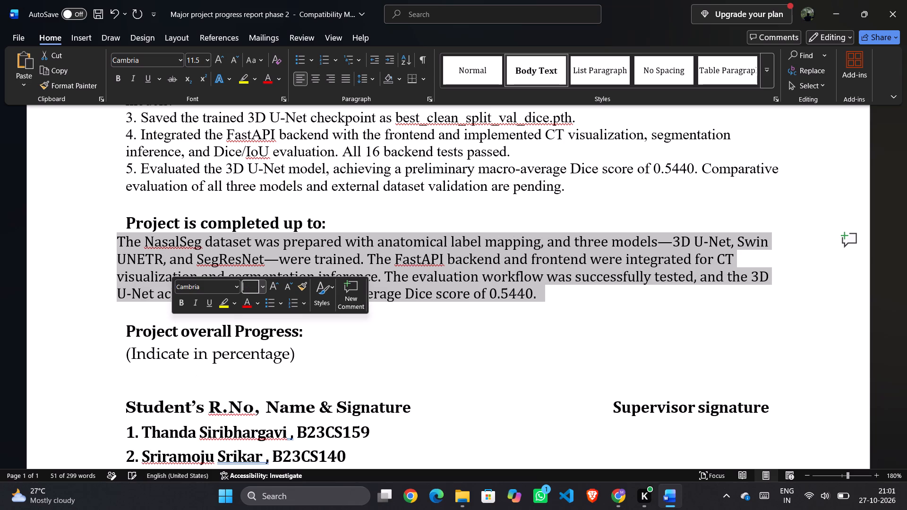
# Change the font of the paragraph under "Project is completed up to" to Times New Roman.
pyautogui.click(194, 284)
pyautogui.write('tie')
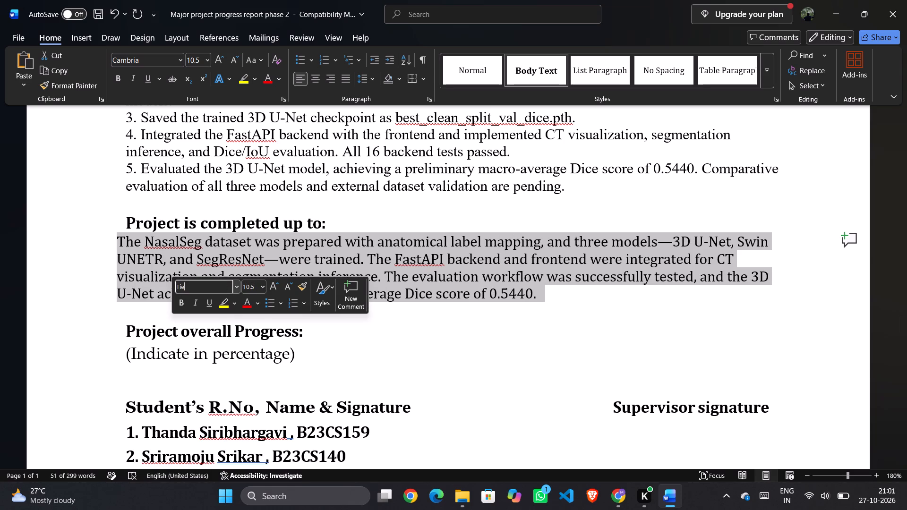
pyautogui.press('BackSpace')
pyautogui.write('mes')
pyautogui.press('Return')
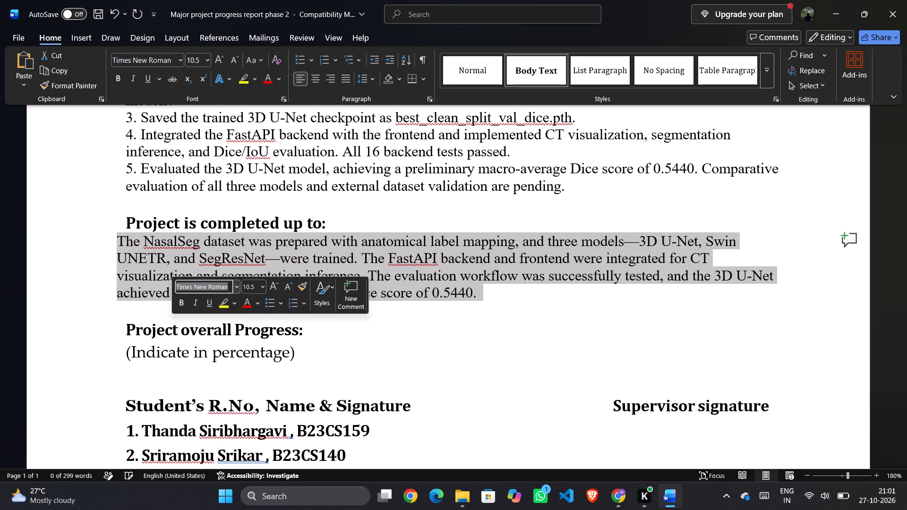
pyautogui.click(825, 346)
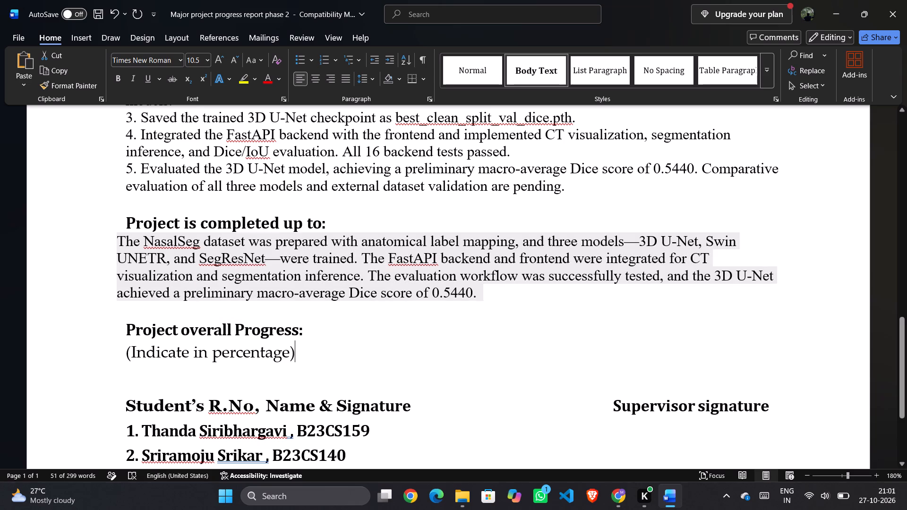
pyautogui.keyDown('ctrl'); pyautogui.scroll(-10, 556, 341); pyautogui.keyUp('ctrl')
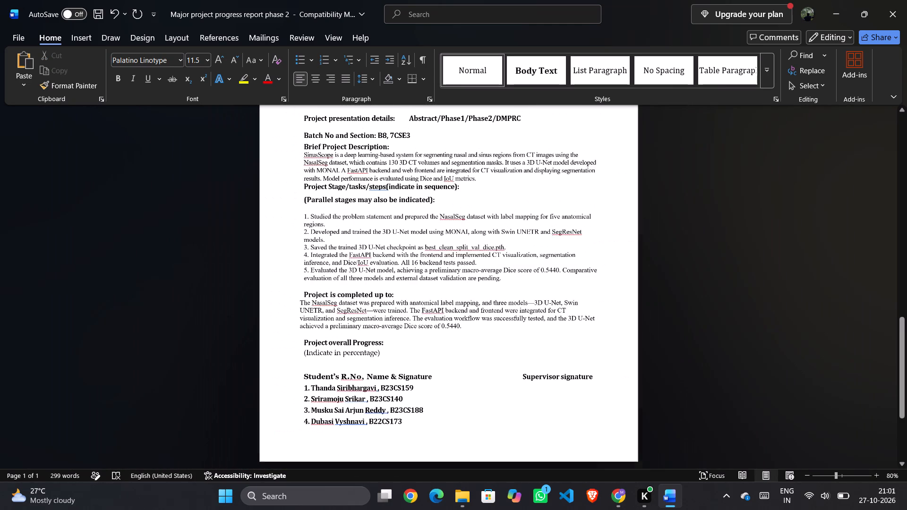
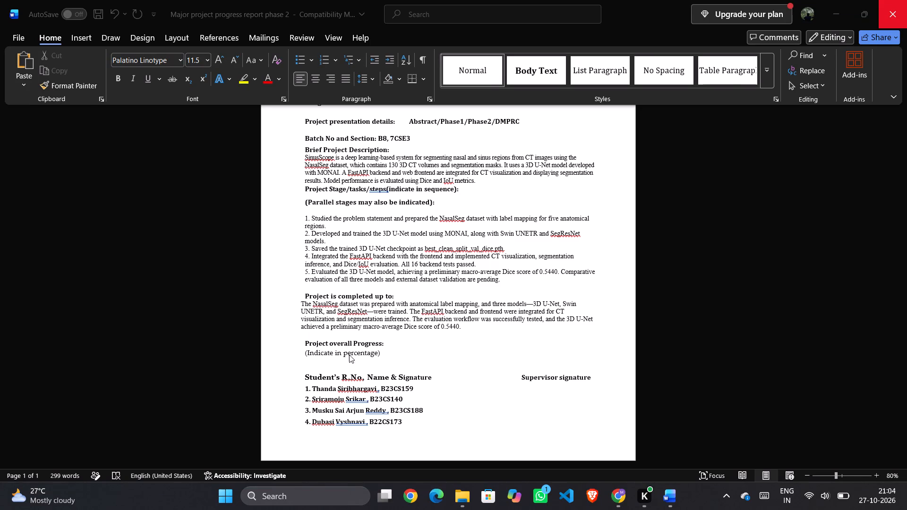
# Place the text cursor at the end of the "Project overall Progress:" line.
pyautogui.click(414, 338)
pyautogui.click(396, 345)
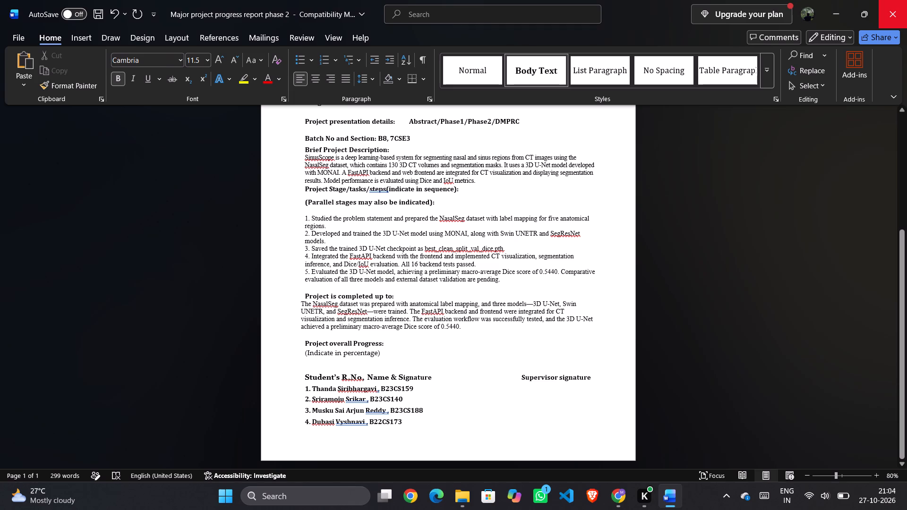
# Enter 60% after the "Project overall Progress:" label, separated from it by two spaces.
pyautogui.keyDown('ctrl'); pyautogui.scroll(5, 396, 346); pyautogui.keyUp('ctrl')
pyautogui.keyDown('ctrl'); pyautogui.scroll(2, 355, 345); pyautogui.keyUp('ctrl')
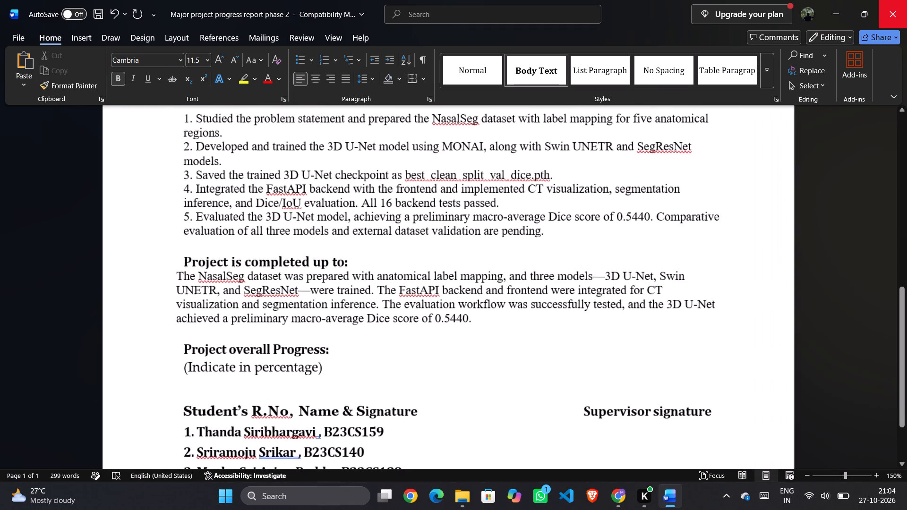
pyautogui.keyDown('ctrl'); pyautogui.scroll(1, 355, 345); pyautogui.keyUp('ctrl')
pyautogui.click(348, 349)
pyautogui.press('space')
pyautogui.press('space')
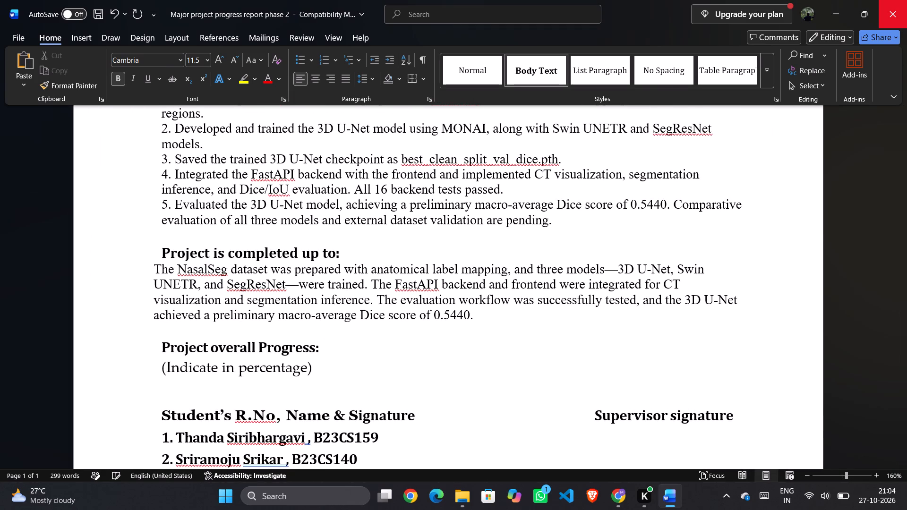
pyautogui.write('60')
pyautogui.hotkey('shift', '%')
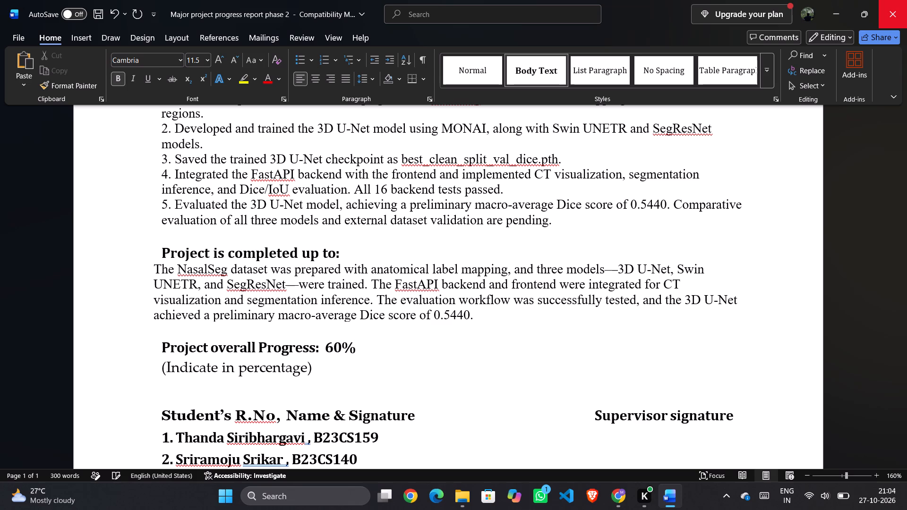
# Justify the paragraph under the "Brief Project Description" heading.
pyautogui.keyDown('ctrl'); pyautogui.scroll(-5, 374, 330); pyautogui.keyUp('ctrl')
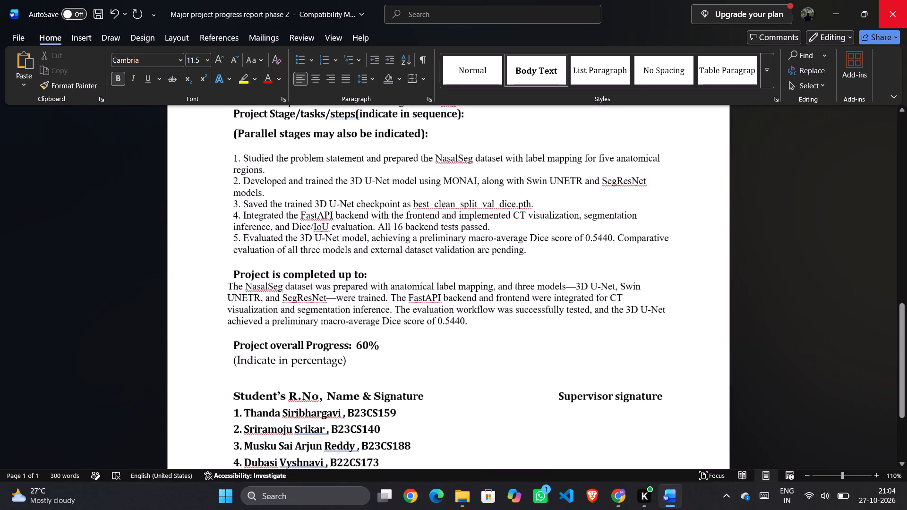
pyautogui.scroll(5, 380, 327)
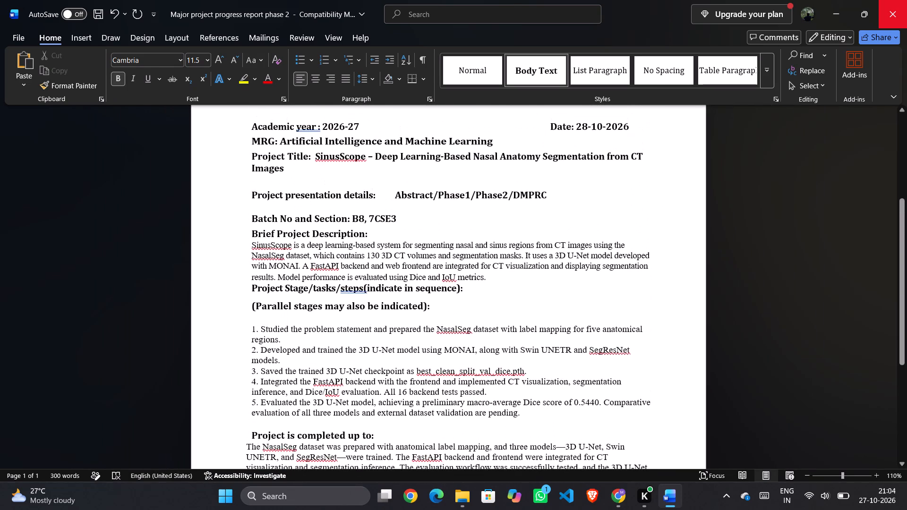
pyautogui.scroll(2, 380, 327)
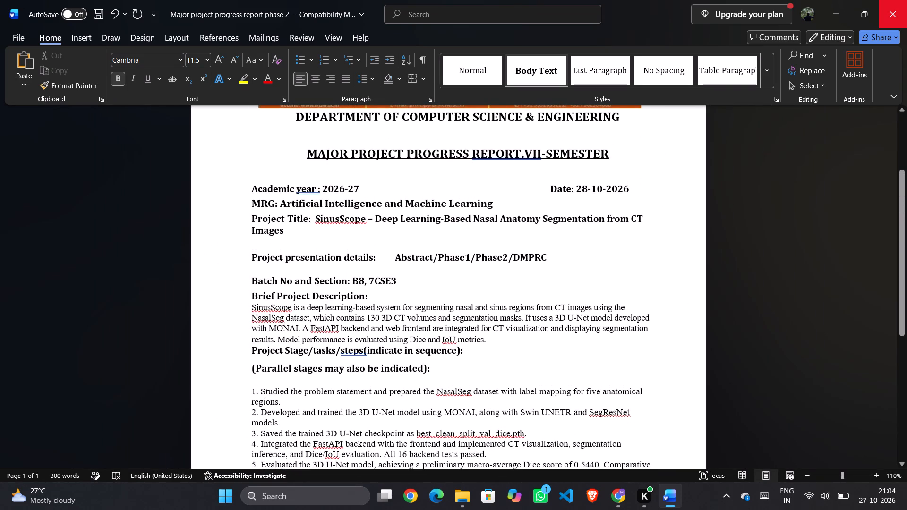
pyautogui.scroll(-2, 365, 300)
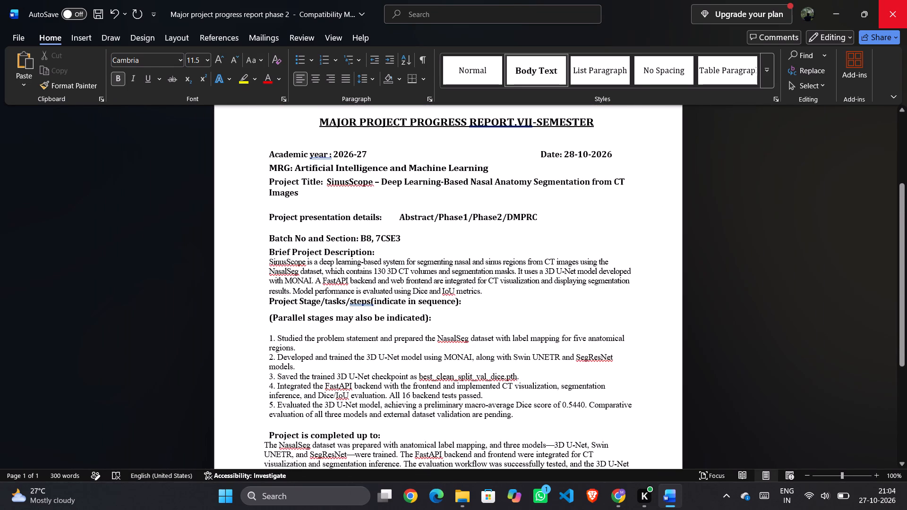
pyautogui.moveTo(268, 262); pyautogui.dragTo(481, 287)
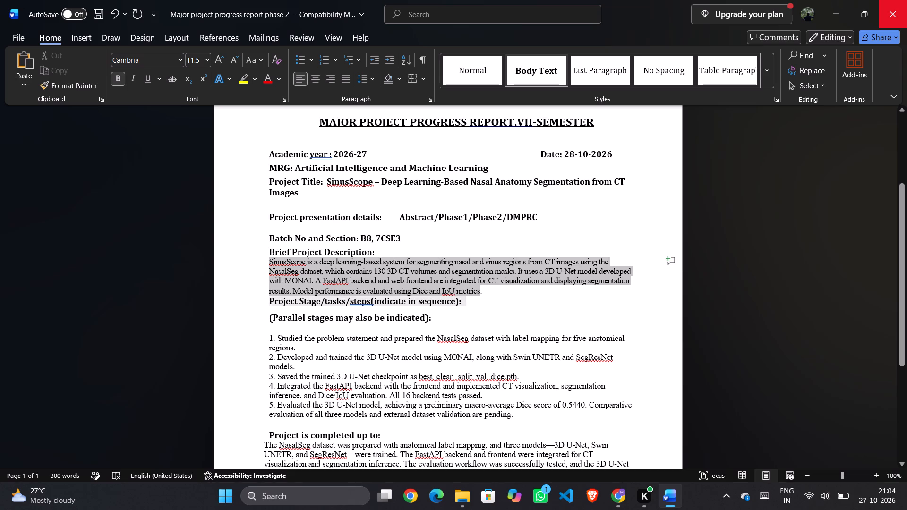
pyautogui.moveTo(481, 287); pyautogui.dragTo(490, 292)
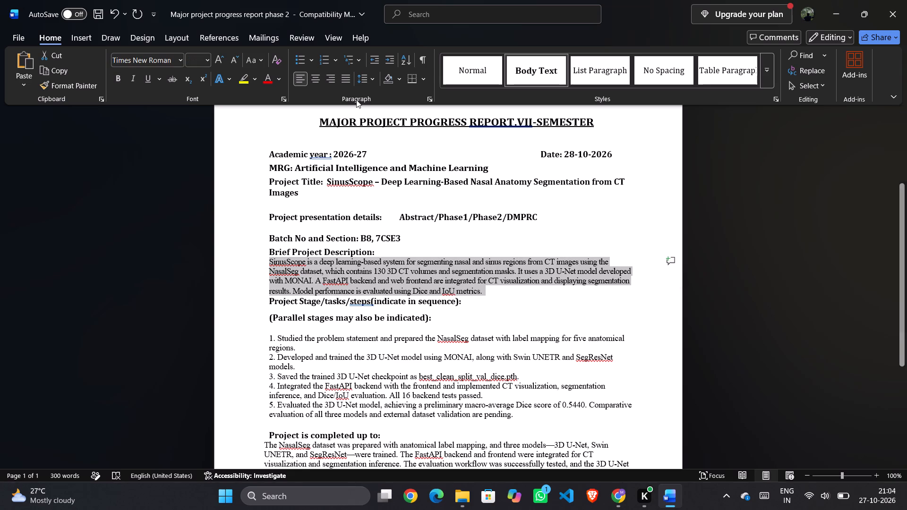
pyautogui.click(347, 80)
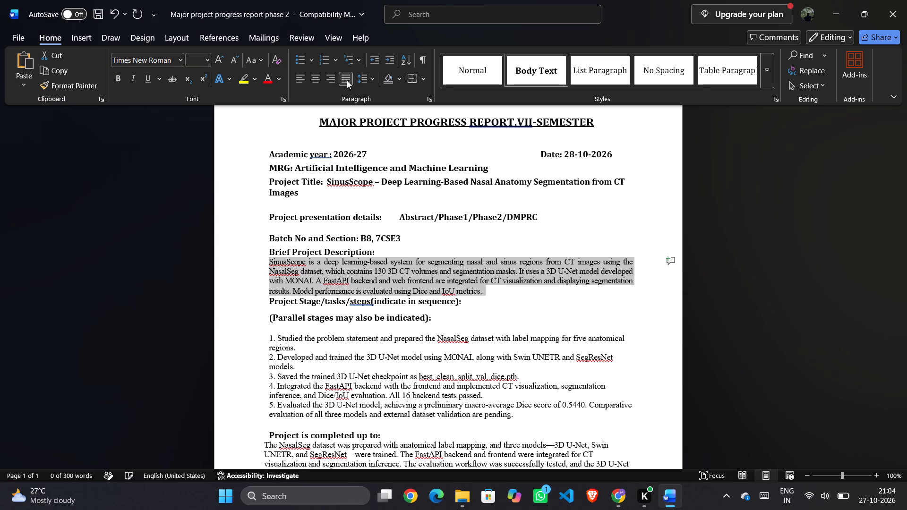
pyautogui.click(747, 317)
# Justify the five numbered project stage entries under "(Parallel stages may also be indicated)".
pyautogui.scroll(-1, 434, 324)
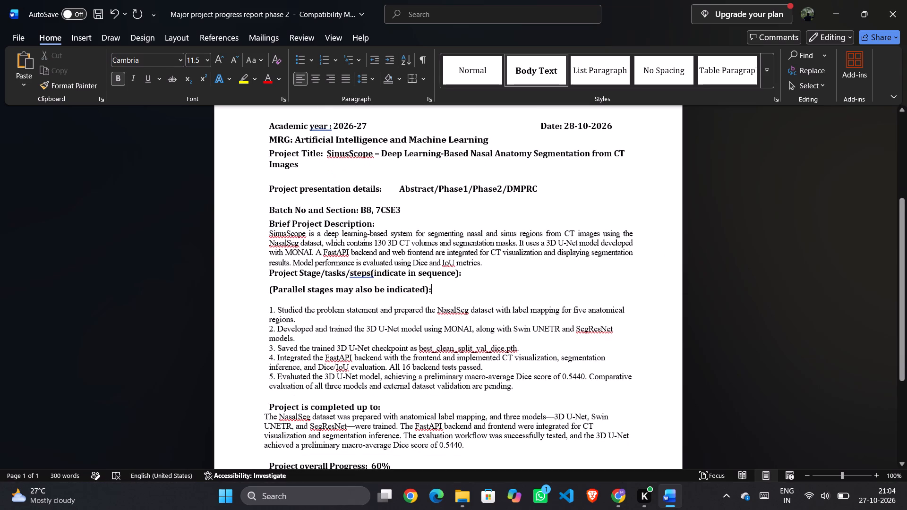
pyautogui.scroll(-1, 390, 319)
pyautogui.moveTo(265, 280); pyautogui.dragTo(519, 338)
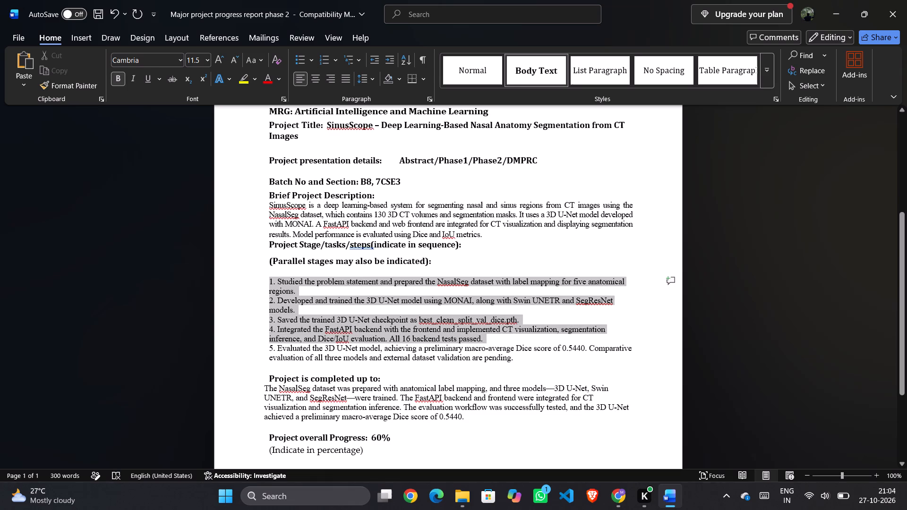
pyautogui.moveTo(519, 338); pyautogui.dragTo(511, 363)
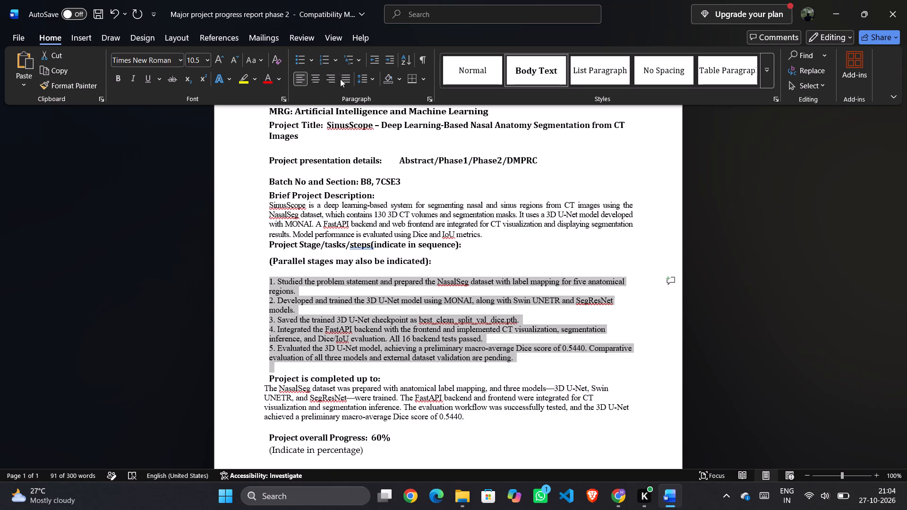
pyautogui.click(342, 77)
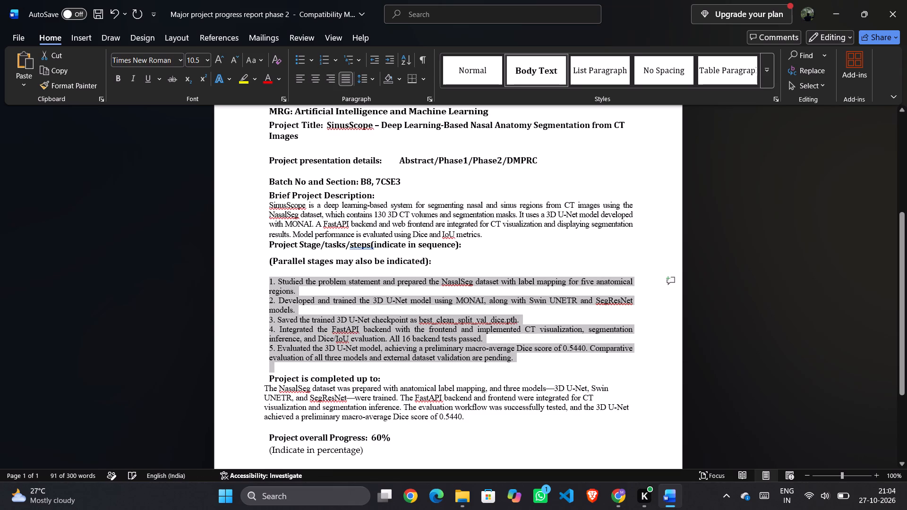
pyautogui.click(790, 235)
# Justify the paragraph under the "Project is completed up to" heading.
pyautogui.scroll(-3, 537, 309)
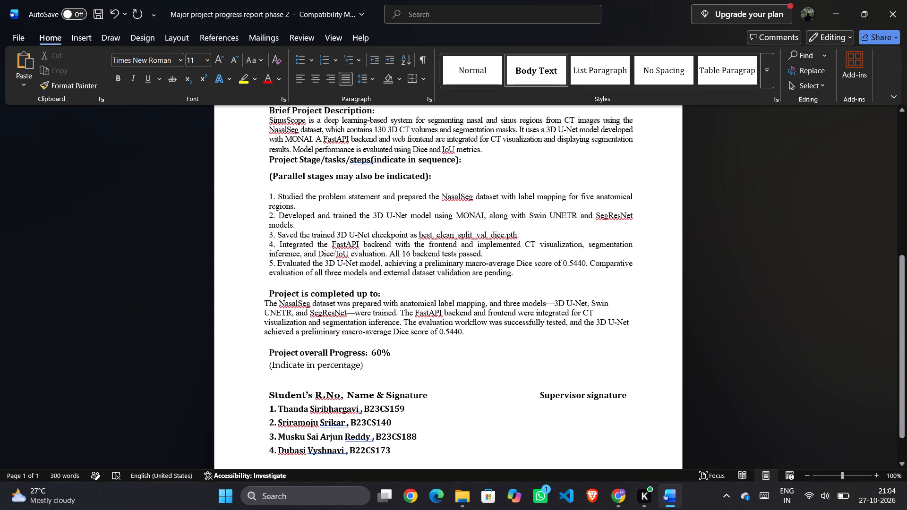
pyautogui.moveTo(261, 302); pyautogui.dragTo(471, 331)
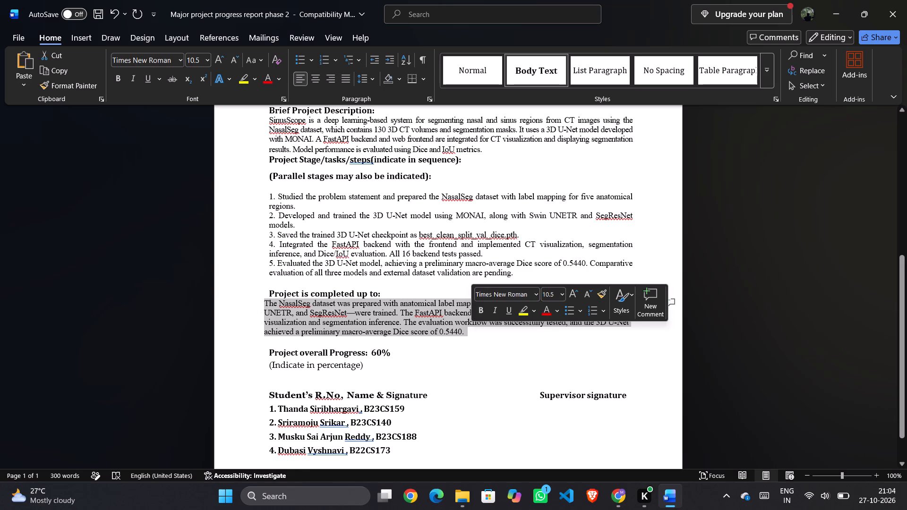
pyautogui.click(347, 82)
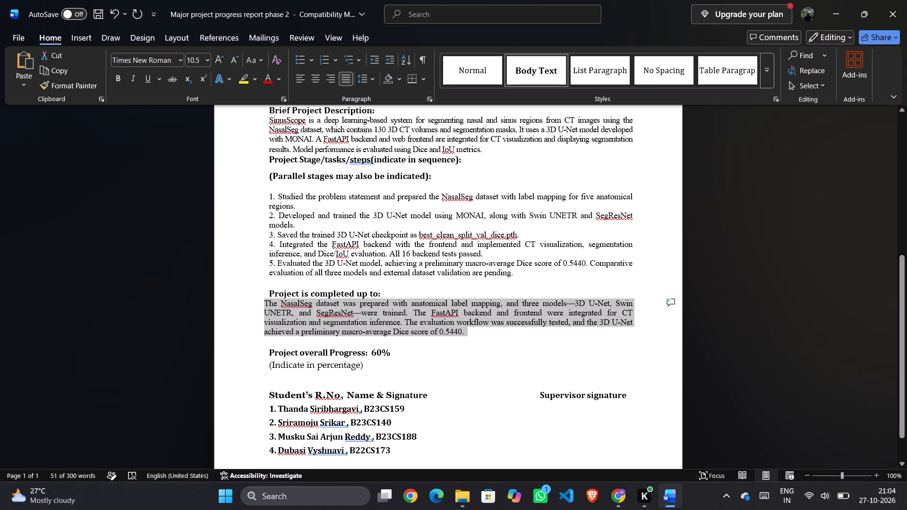
pyautogui.click(774, 308)
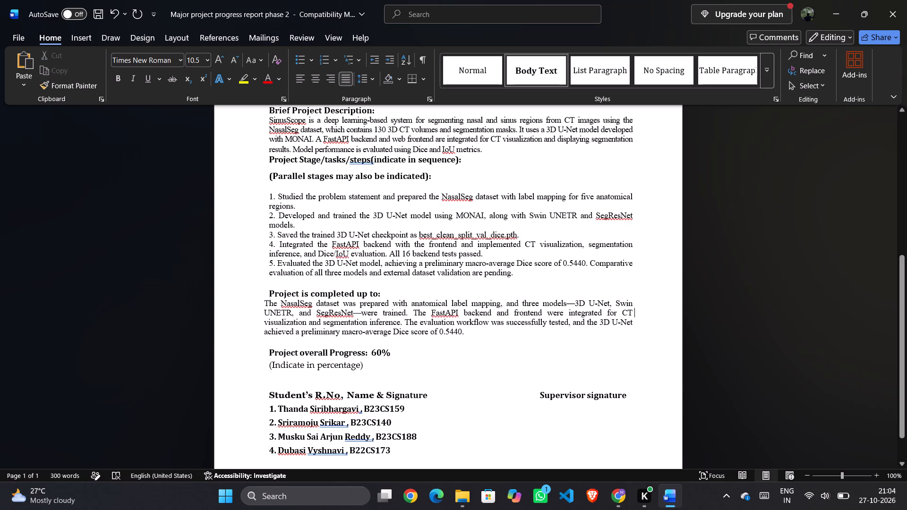
# Remove the indent of the "Project is completed up to:" heading and insert two spaces in front of it instead.
pyautogui.click(269, 293)
pyautogui.press('BackSpace')
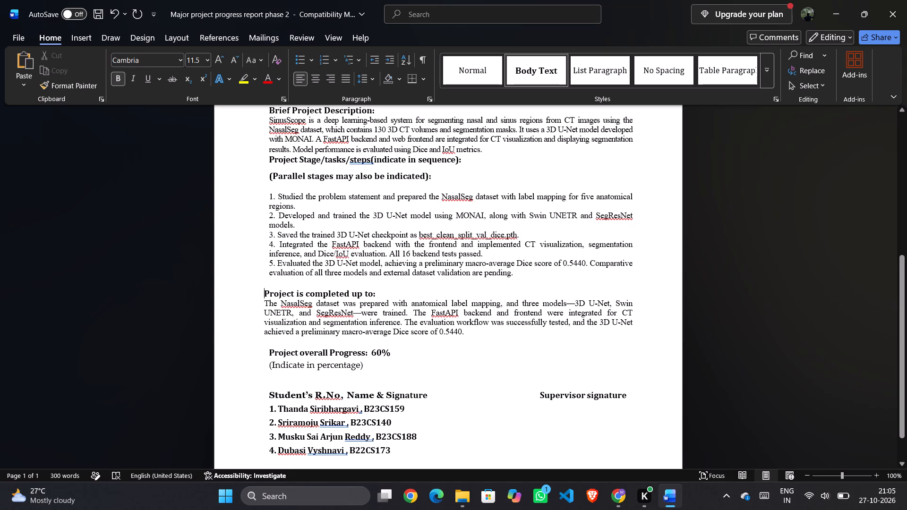
pyautogui.scroll(2, 294, 220)
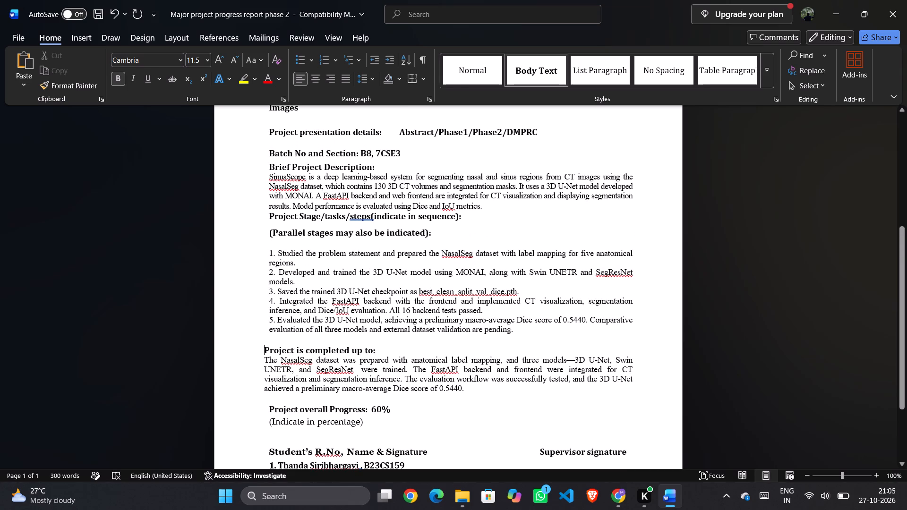
pyautogui.press('space')
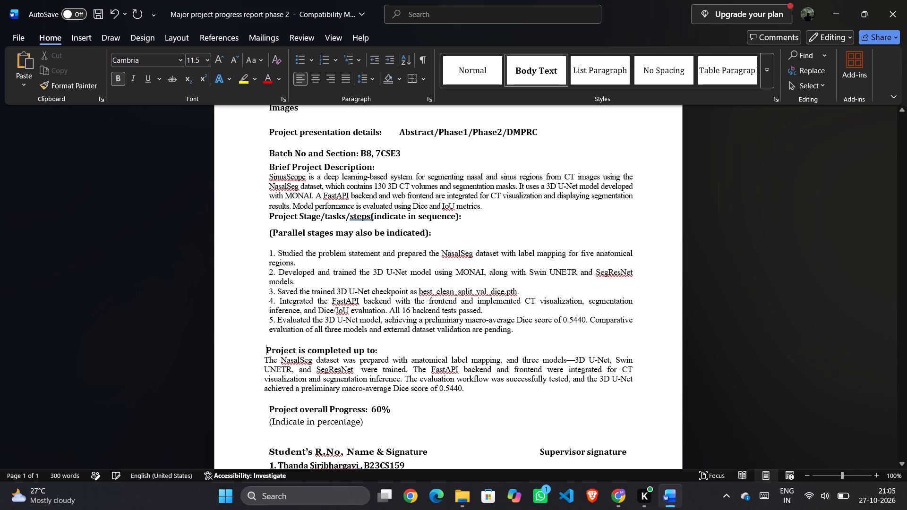
pyautogui.press('space')
# Insert one space before the paragraph under "Project is completed up to" and several spaces before UNETR on its second line.
pyautogui.click(261, 360)
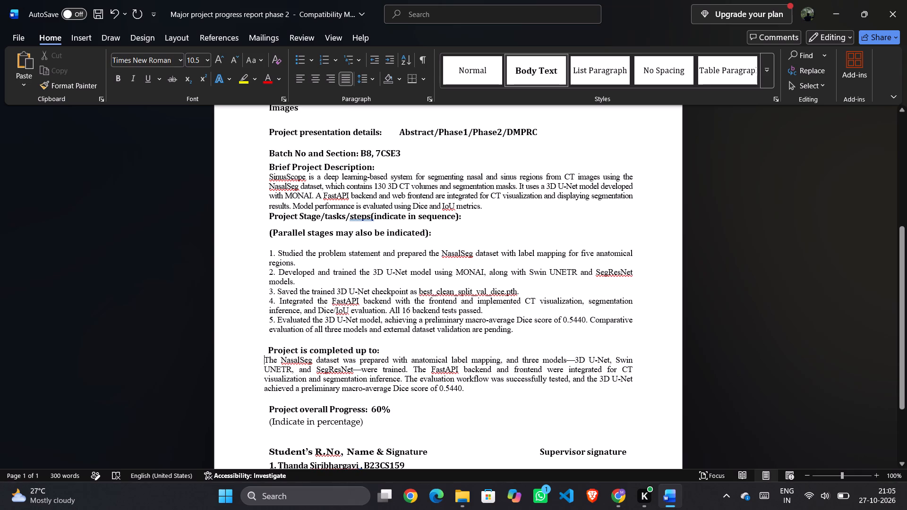
pyautogui.press('space')
pyautogui.click(264, 369)
pyautogui.press('space')
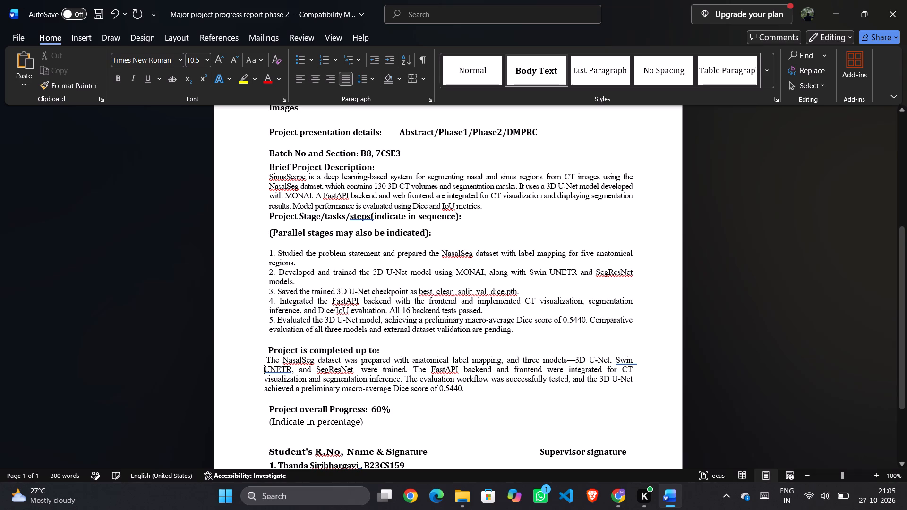
pyautogui.press('space')
pyautogui.press('space')
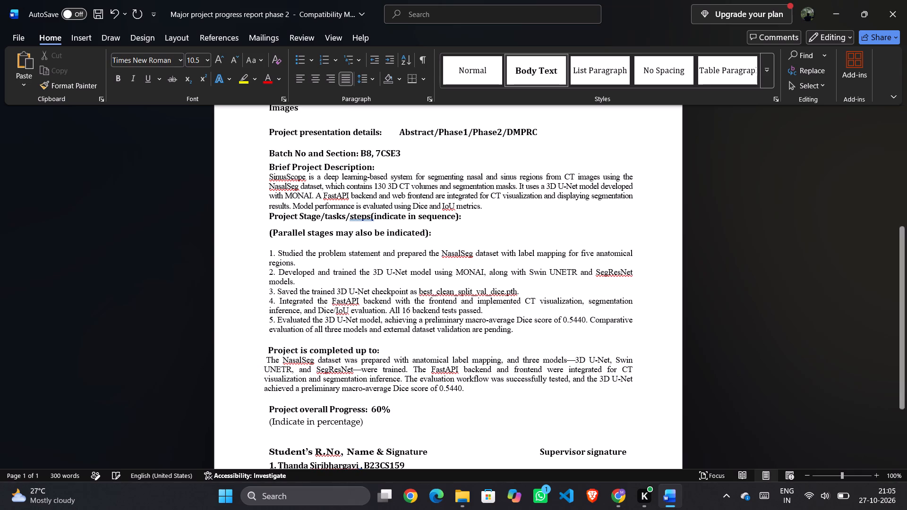
pyautogui.press('space')
pyautogui.press('space')
pyautogui.press('space')
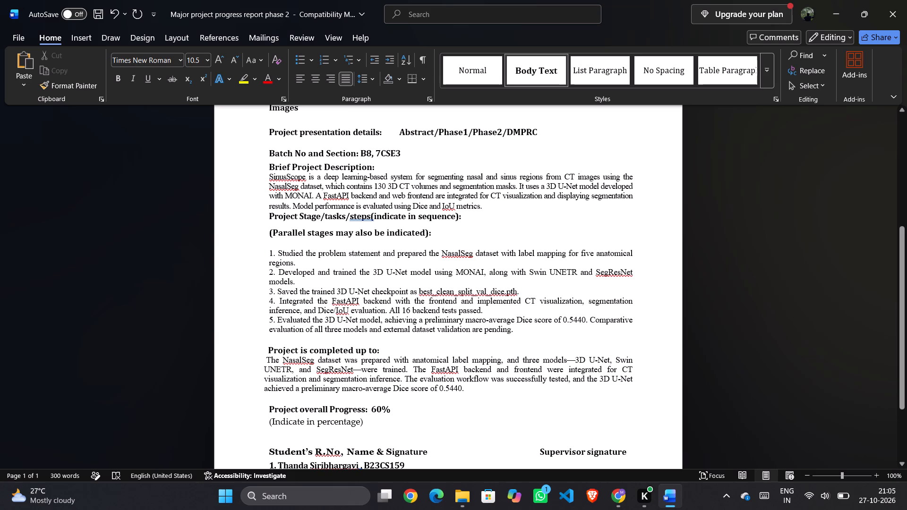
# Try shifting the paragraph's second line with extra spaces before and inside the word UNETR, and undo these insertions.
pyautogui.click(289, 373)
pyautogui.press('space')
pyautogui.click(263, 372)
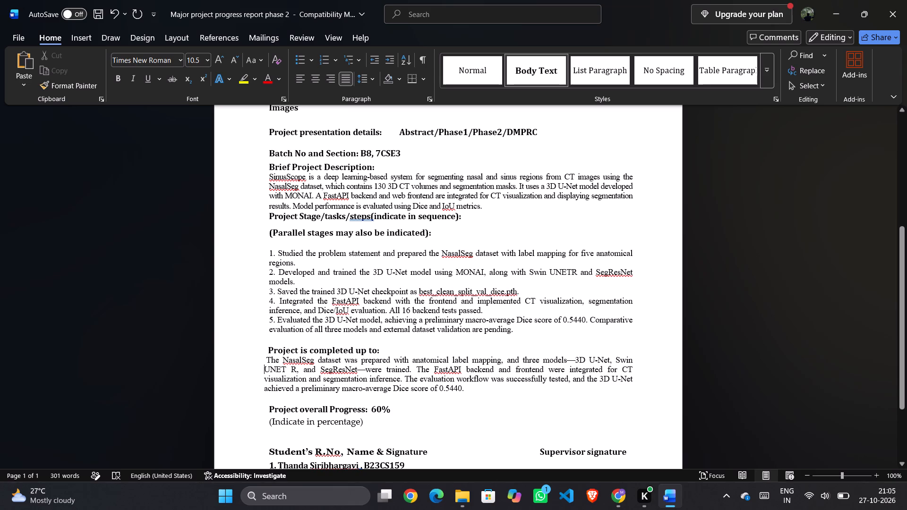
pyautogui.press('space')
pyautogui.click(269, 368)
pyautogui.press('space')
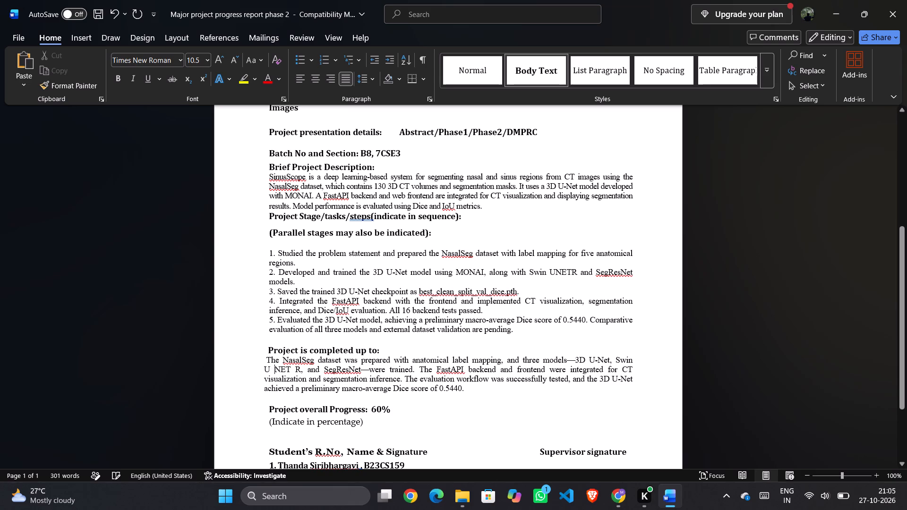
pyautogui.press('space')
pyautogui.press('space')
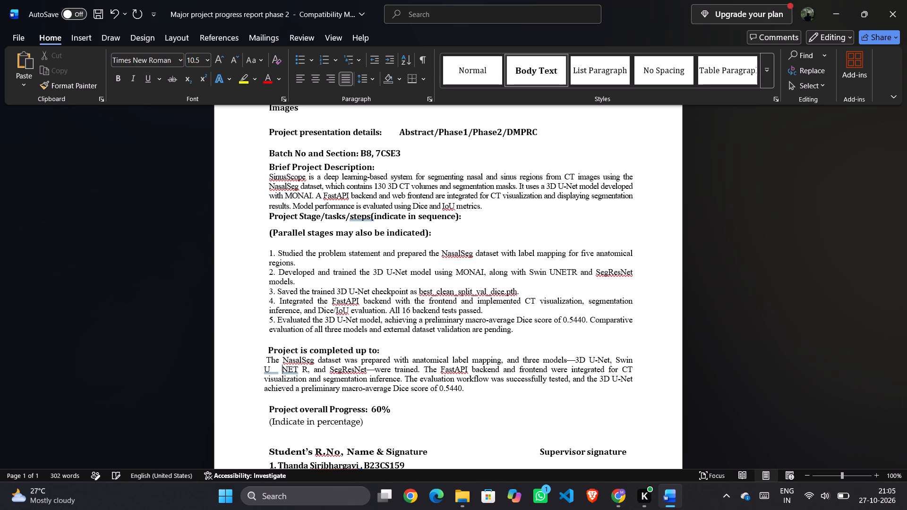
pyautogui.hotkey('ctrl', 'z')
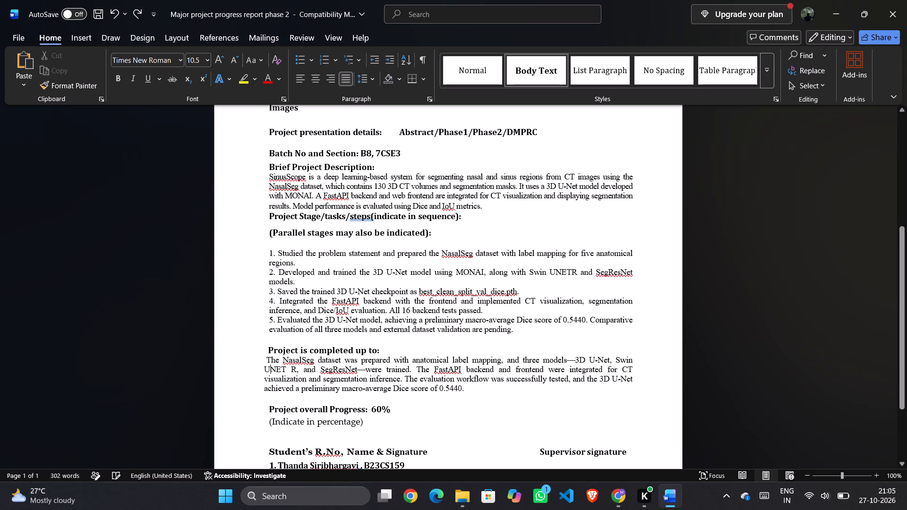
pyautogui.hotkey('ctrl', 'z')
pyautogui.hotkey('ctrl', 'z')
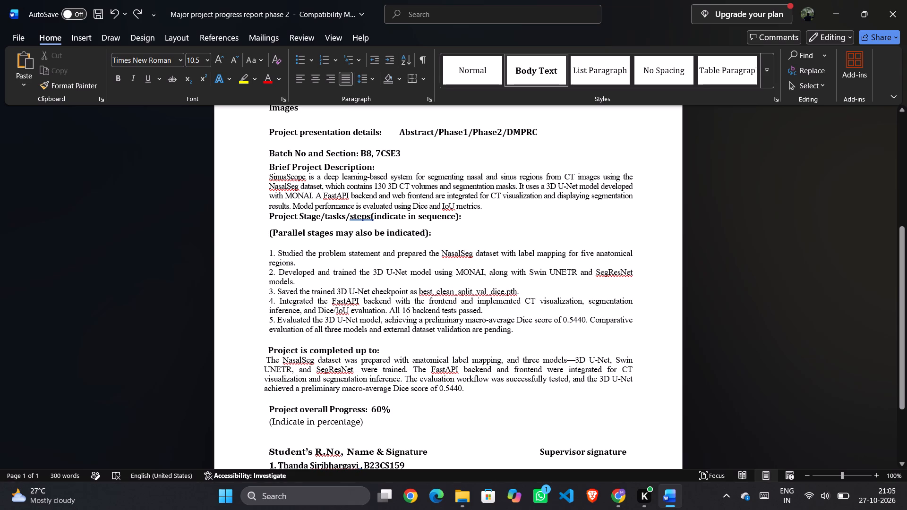
# Justify all the report text from the department heading through the fourth student entry.
pyautogui.keyDown('ctrl'); pyautogui.scroll(-4, 390, 262); pyautogui.keyUp('ctrl')
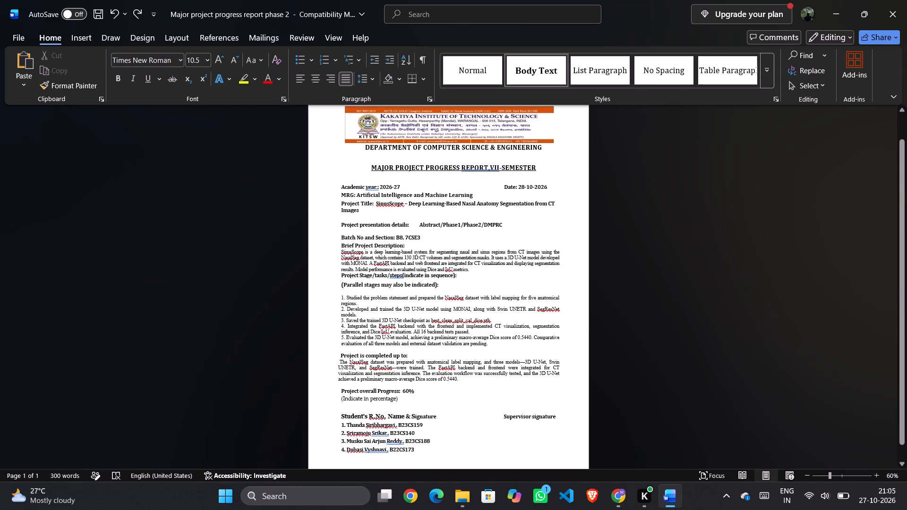
pyautogui.moveTo(332, 146); pyautogui.dragTo(389, 280)
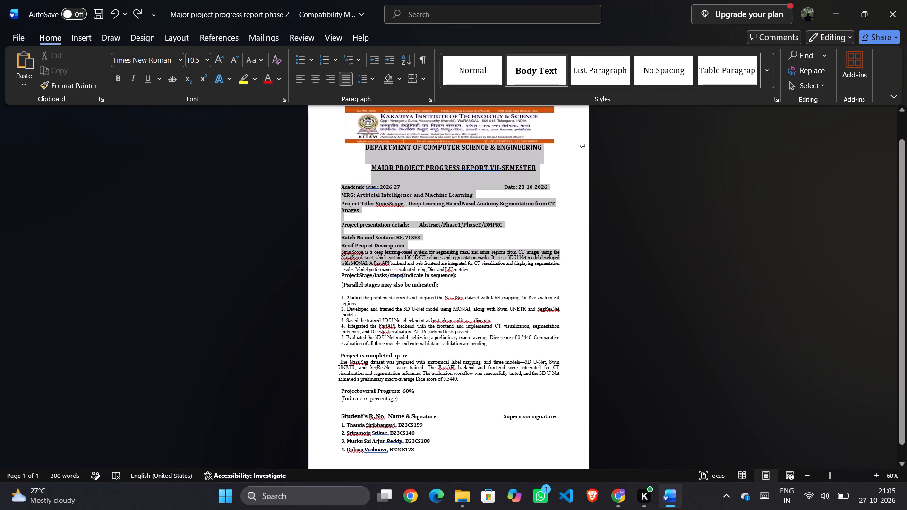
pyautogui.moveTo(389, 280); pyautogui.dragTo(430, 453)
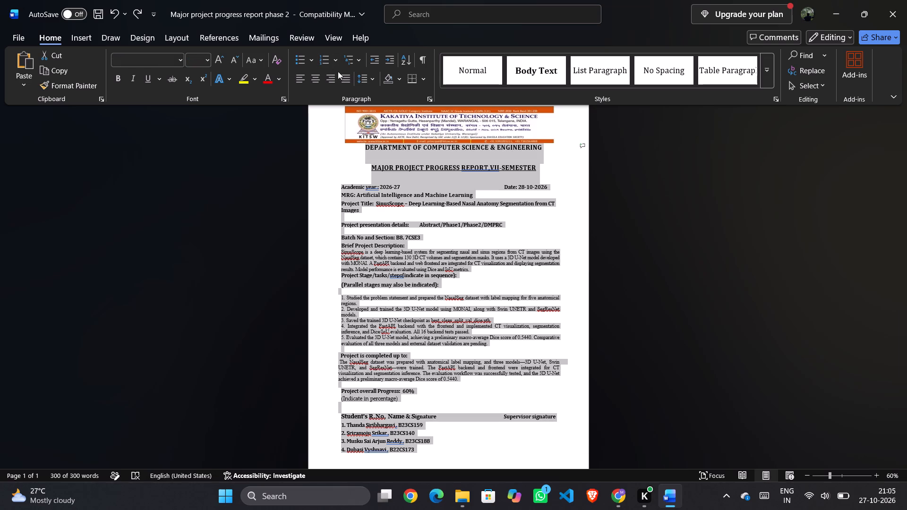
pyautogui.click(346, 75)
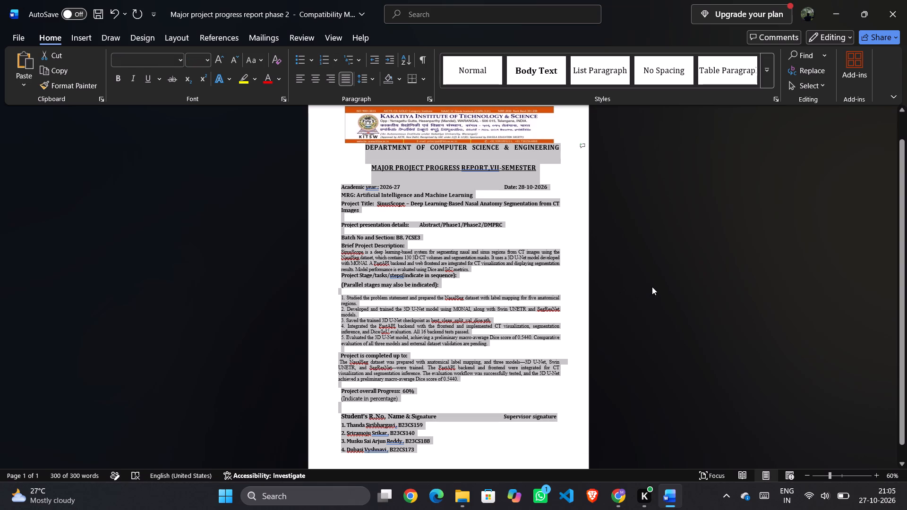
# Switch the selected report text, from the department heading through the fourth student entry, from justified back to left alignment.
pyautogui.click(345, 80)
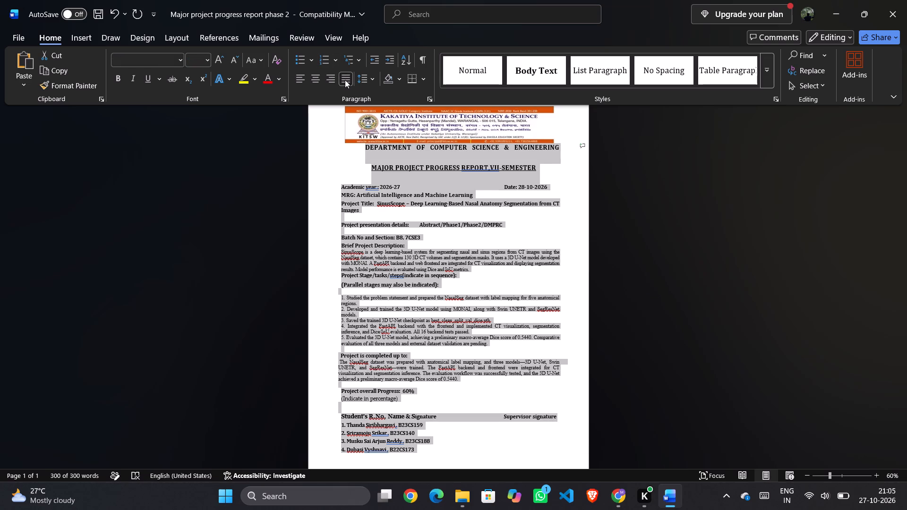
pyautogui.click(342, 79)
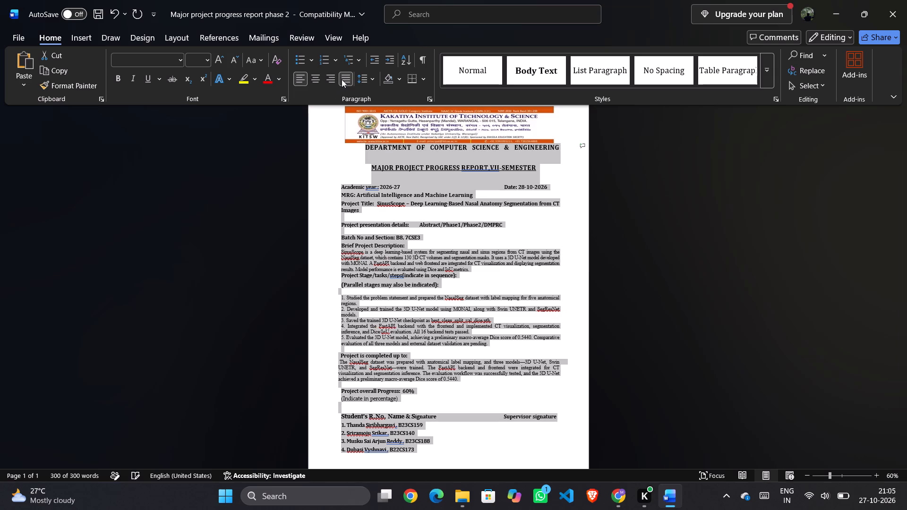
pyautogui.click(342, 79)
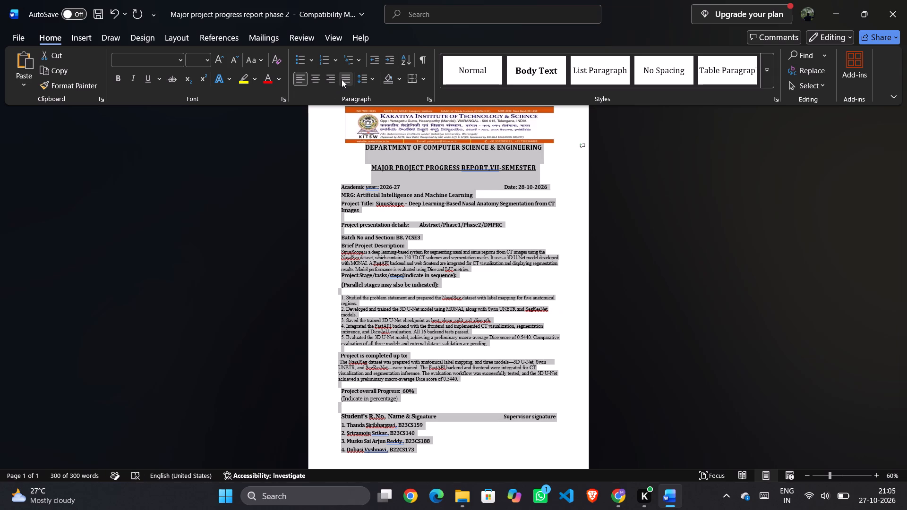
pyautogui.click(709, 276)
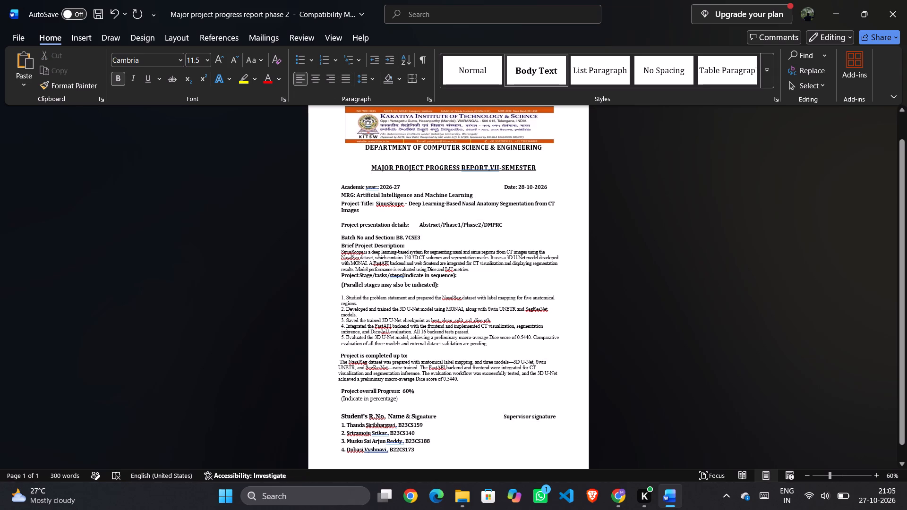
# Justify only the paragraph under the "Brief Project Description" heading.
pyautogui.keyDown('ctrl'); pyautogui.scroll(1, 463, 258); pyautogui.keyUp('ctrl')
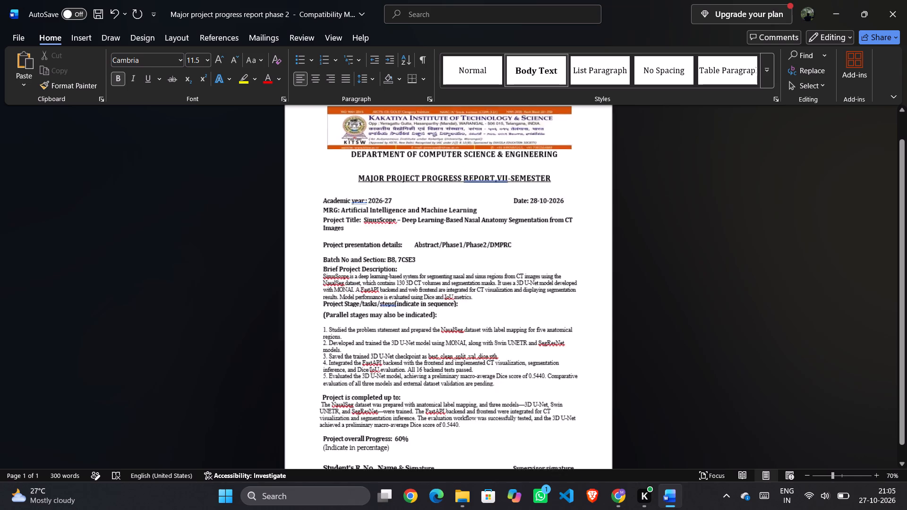
pyautogui.keyDown('ctrl'); pyautogui.scroll(6, 463, 258); pyautogui.keyUp('ctrl')
pyautogui.scroll(7, 463, 257)
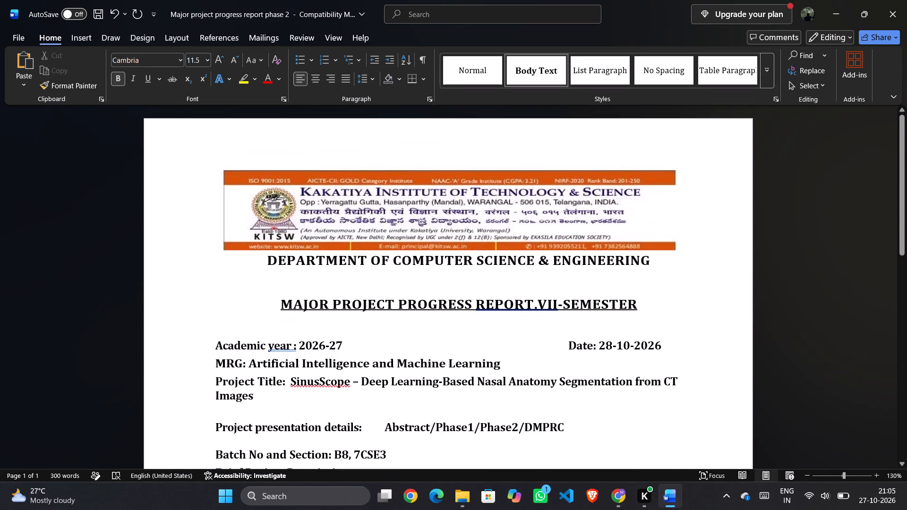
pyautogui.scroll(-6, 455, 239)
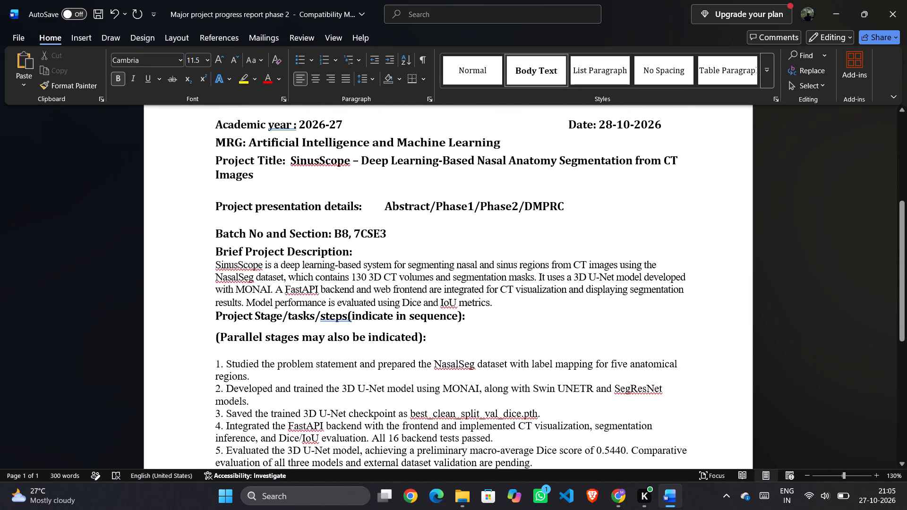
pyautogui.moveTo(214, 263); pyautogui.dragTo(504, 305)
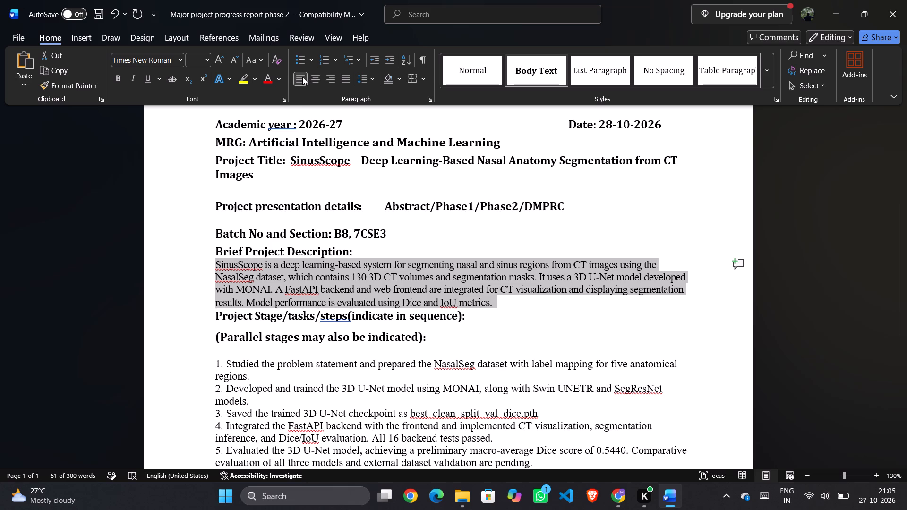
pyautogui.click(344, 83)
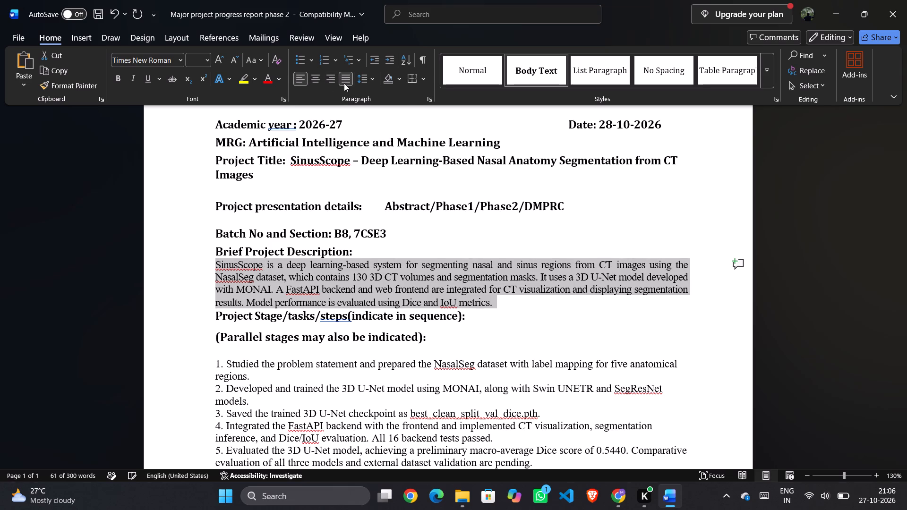
pyautogui.click(866, 280)
# Justify the five numbered project stages listed under "(Parallel stages may also be indicated)".
pyautogui.scroll(-2, 414, 260)
pyautogui.scroll(-2, 257, 293)
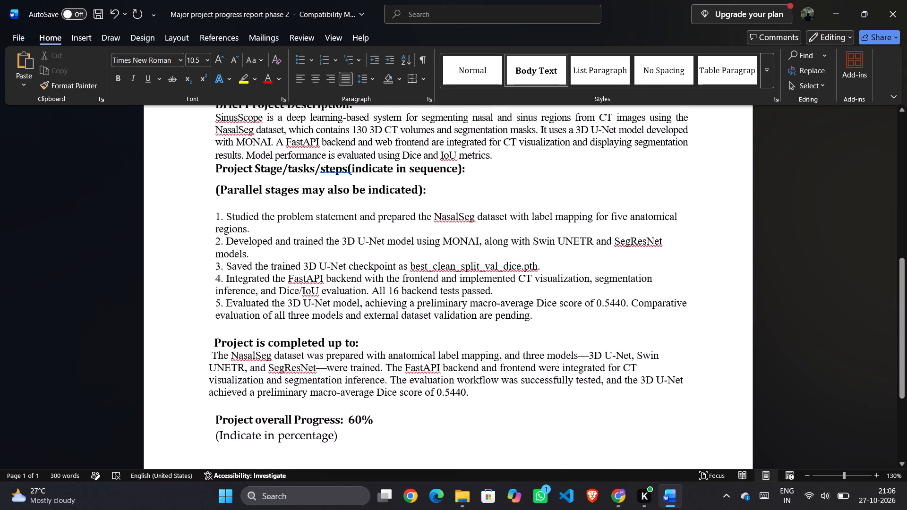
pyautogui.click(219, 216)
pyautogui.doubleClick(207, 211)
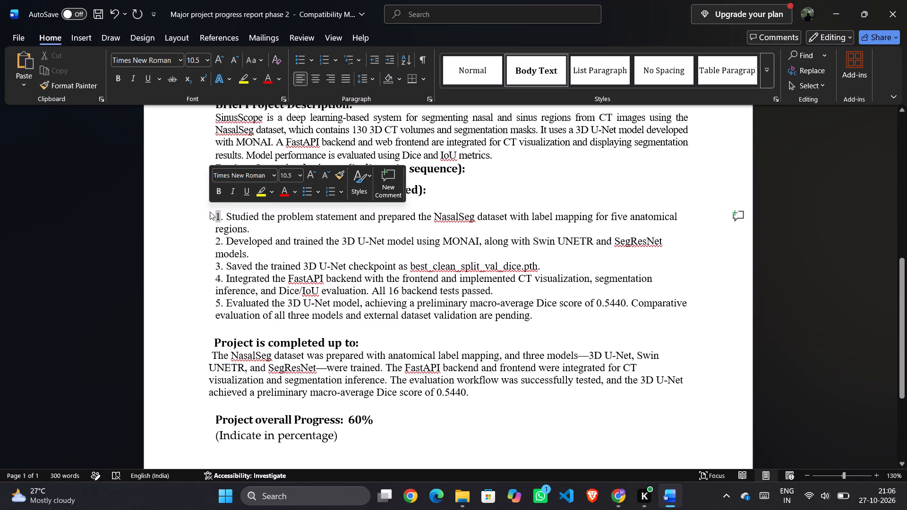
pyautogui.click(210, 212)
pyautogui.moveTo(211, 211); pyautogui.dragTo(557, 317)
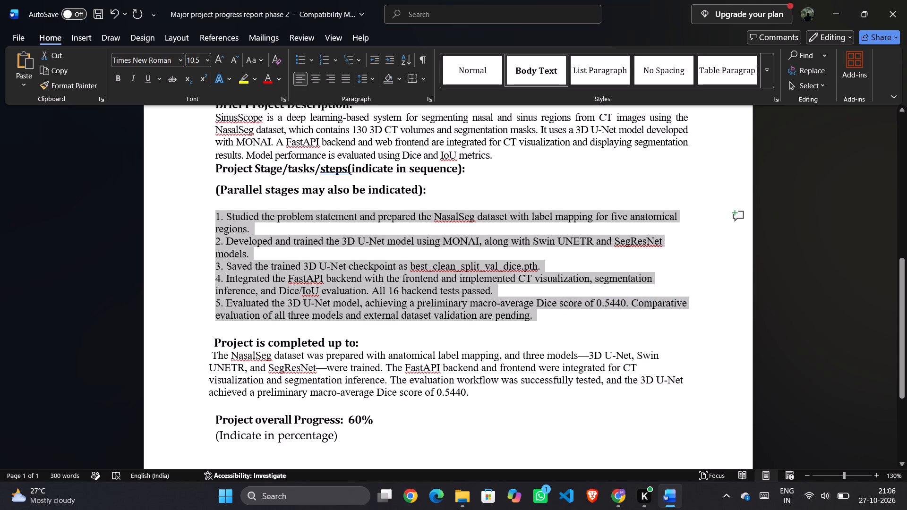
pyautogui.click(339, 82)
pyautogui.click(779, 251)
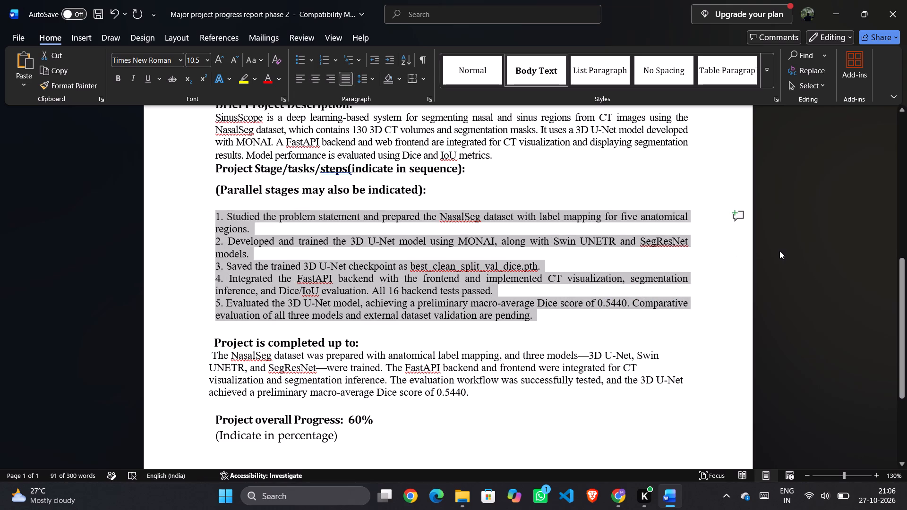
# Justify the whole paragraph under the "Project is completed up to:" heading.
pyautogui.moveTo(207, 352); pyautogui.dragTo(482, 398)
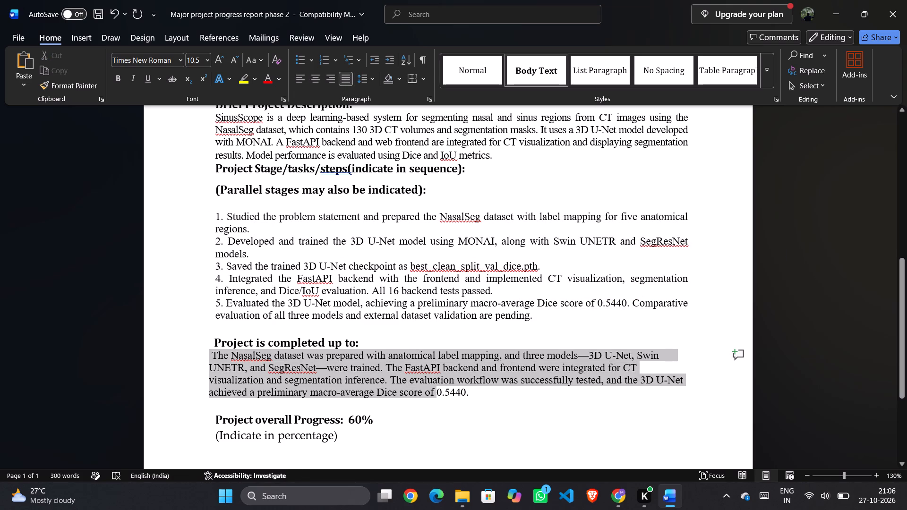
pyautogui.moveTo(482, 398); pyautogui.dragTo(487, 398)
pyautogui.click(348, 79)
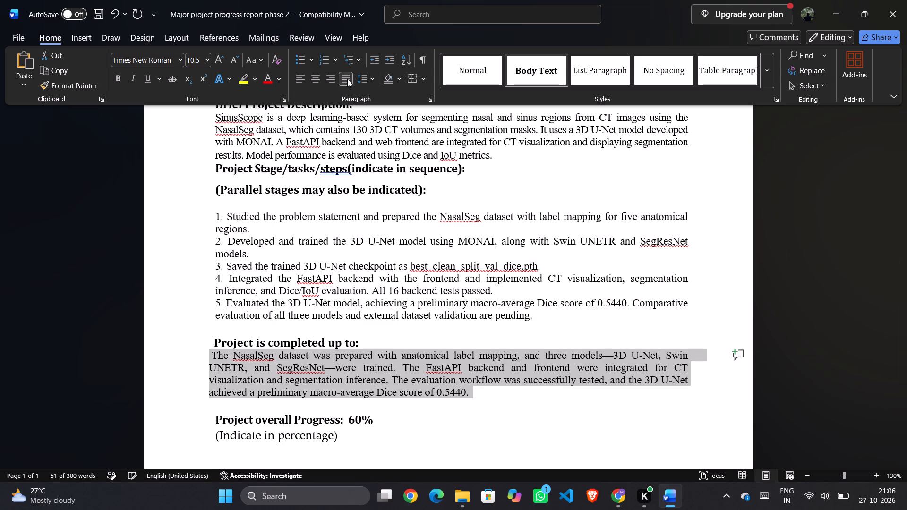
pyautogui.click(783, 274)
# Review the report's alignment and page layout, from the lower sections and student entries back up to the report title.
pyautogui.scroll(-2, 375, 412)
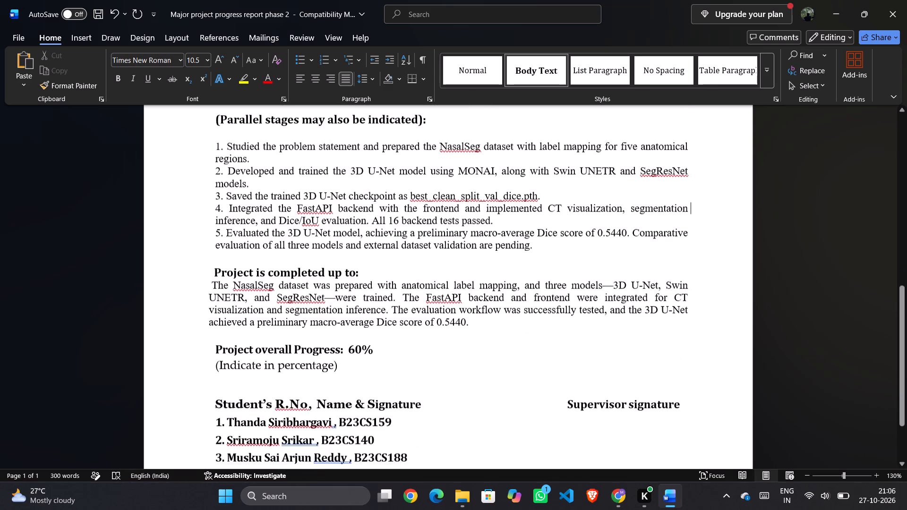
pyautogui.scroll(-1, 352, 406)
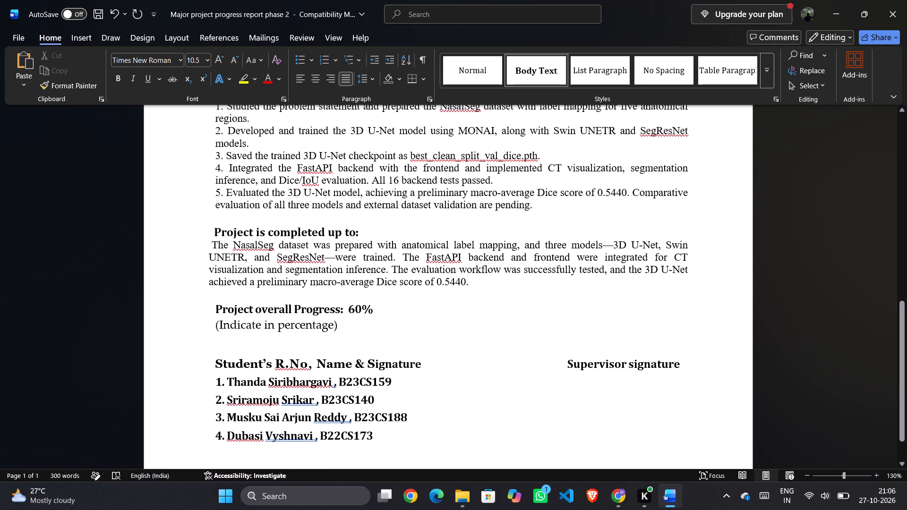
pyautogui.scroll(-2, 293, 295)
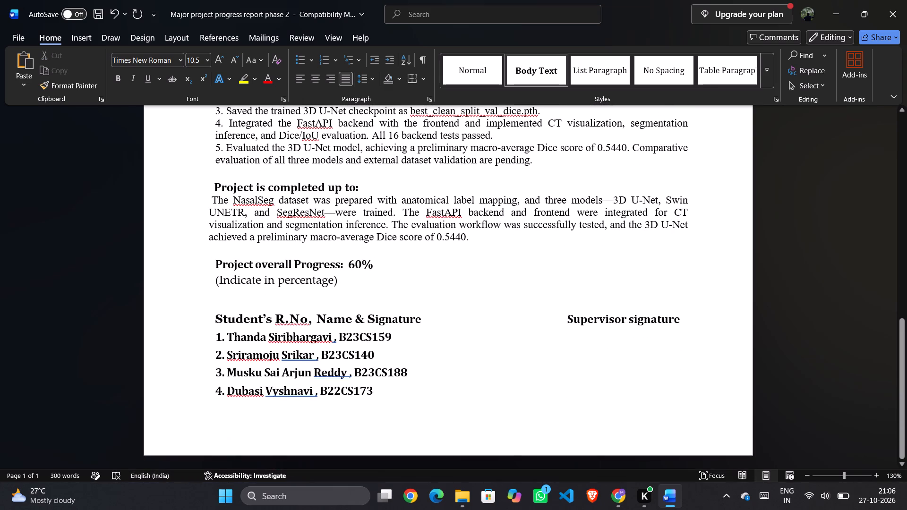
pyautogui.keyDown('ctrl'); pyautogui.scroll(-4, 280, 271); pyautogui.keyUp('ctrl')
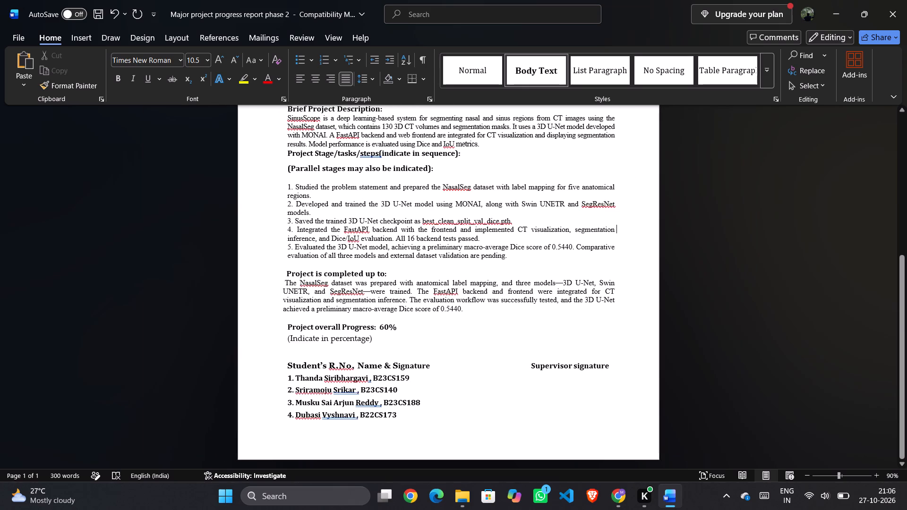
pyautogui.keyDown('ctrl'); pyautogui.scroll(-2, 338, 282); pyautogui.keyUp('ctrl')
pyautogui.scroll(3, 353, 272)
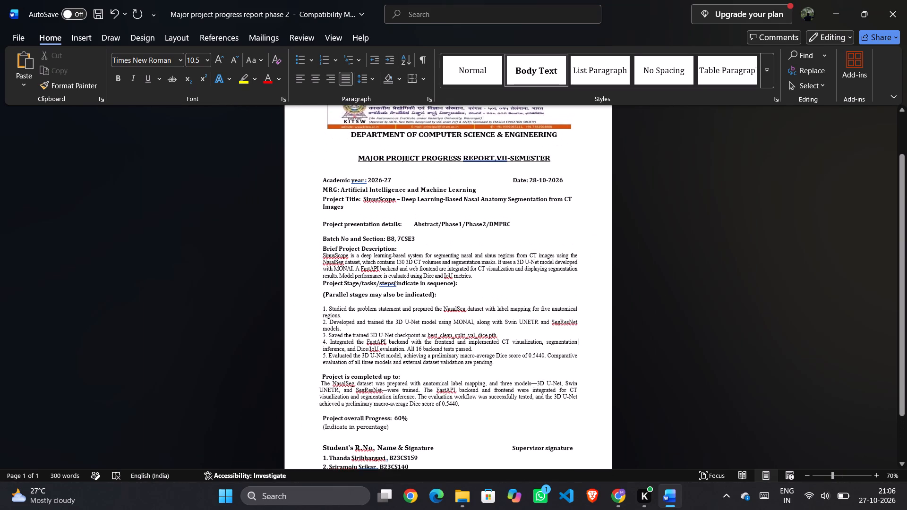
pyautogui.scroll(2, 353, 272)
pyautogui.keyDown('ctrl'); pyautogui.scroll(4, 459, 206); pyautogui.keyUp('ctrl')
pyautogui.scroll(3, 473, 225)
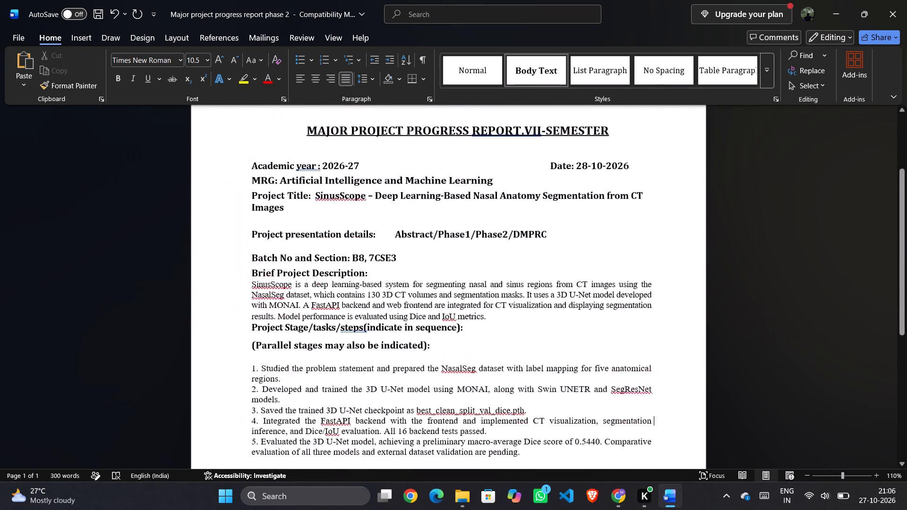
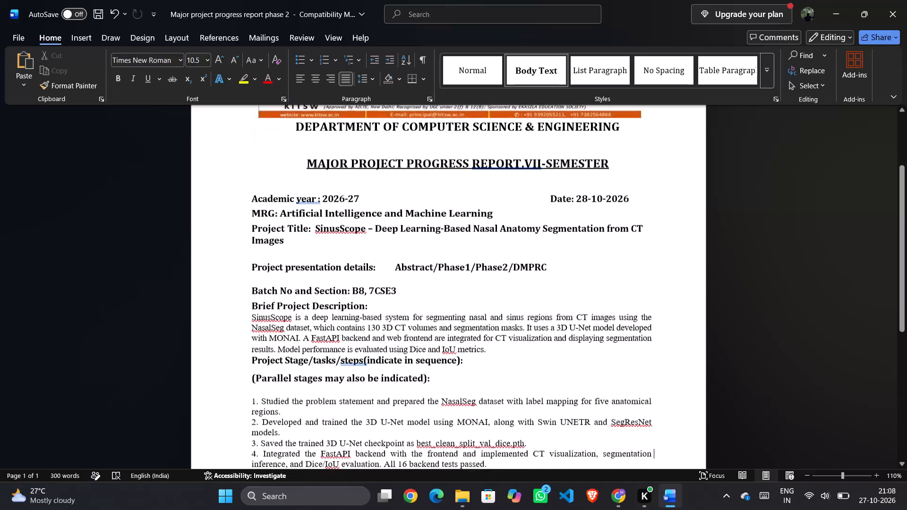
# Save the changes to the Major project progress report phase 2 document.
pyautogui.scroll(-2, 411, 363)
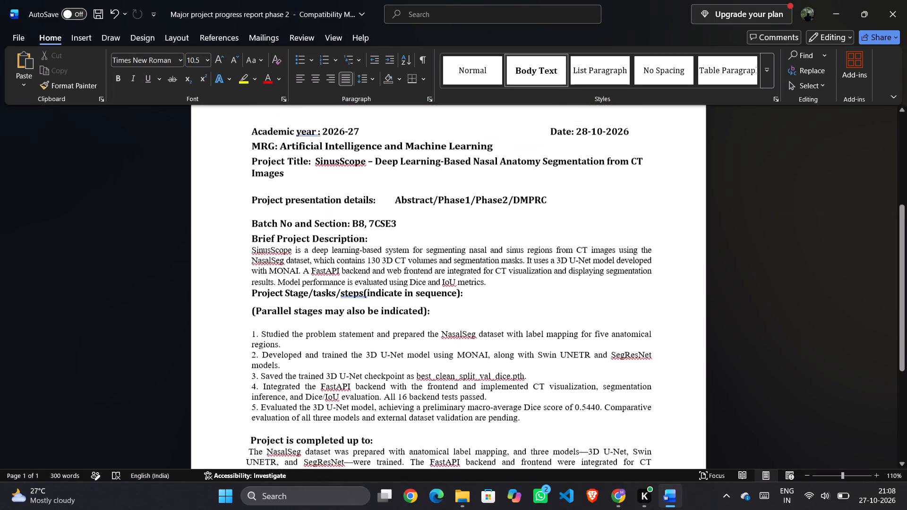
pyautogui.scroll(-9, 411, 363)
pyautogui.scroll(9, 389, 331)
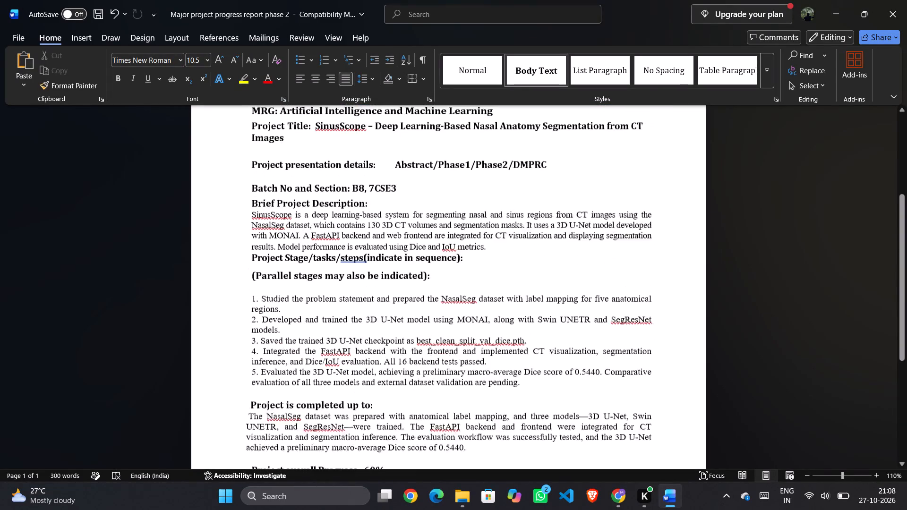
pyautogui.scroll(10, 389, 331)
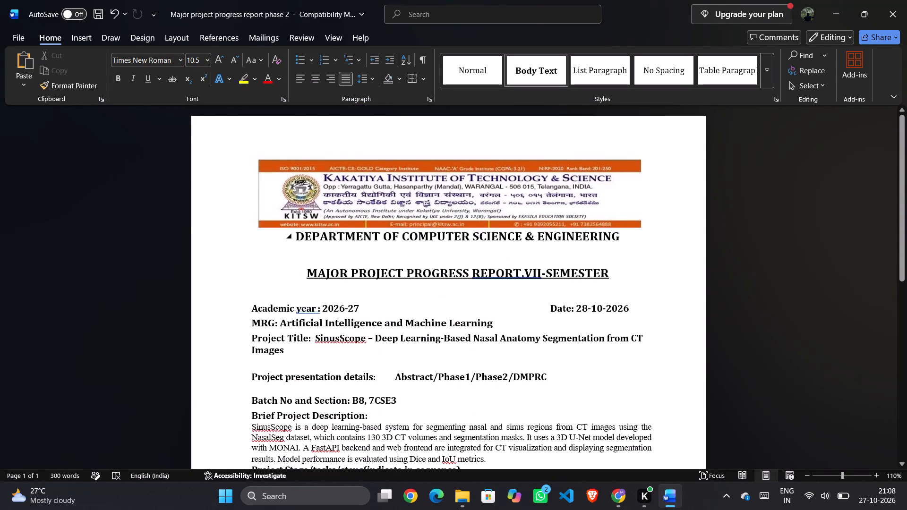
pyautogui.hotkey('ctrl', 's')
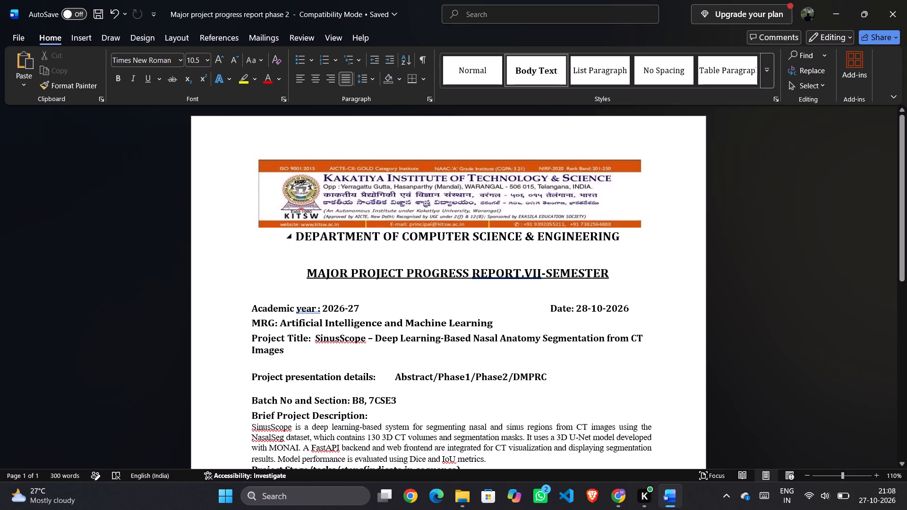
# Proofread the whole report from the title down to the student entries, checking its text, alignment and spacing.
pyautogui.scroll(-3, 641, 238)
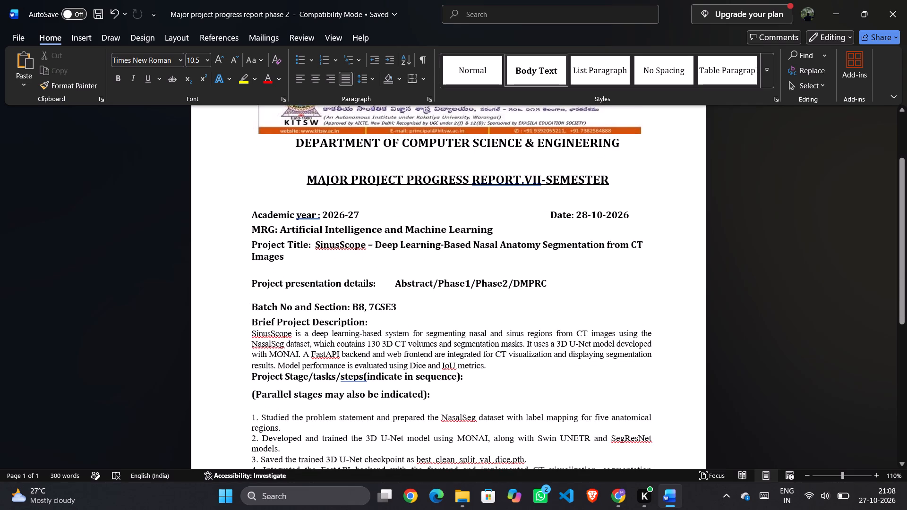
pyautogui.scroll(-2, 650, 254)
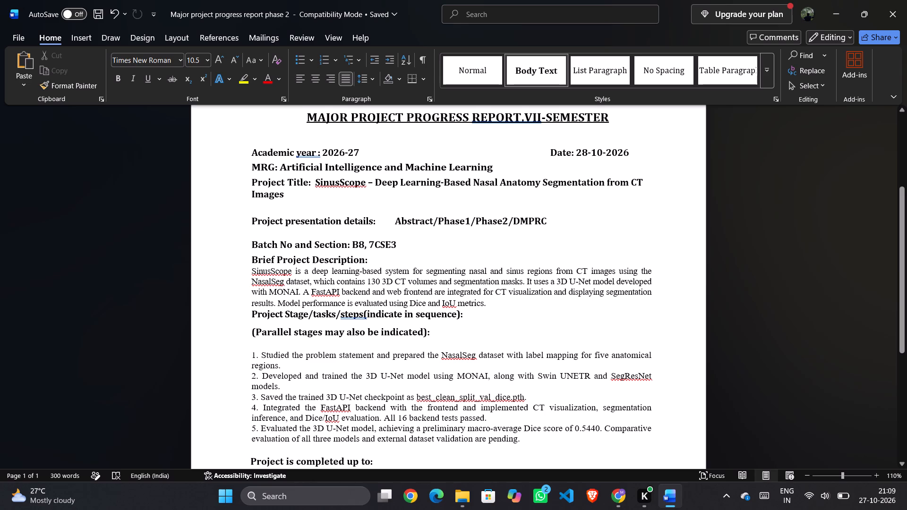
pyautogui.scroll(-1, 451, 277)
pyautogui.scroll(-1, 380, 276)
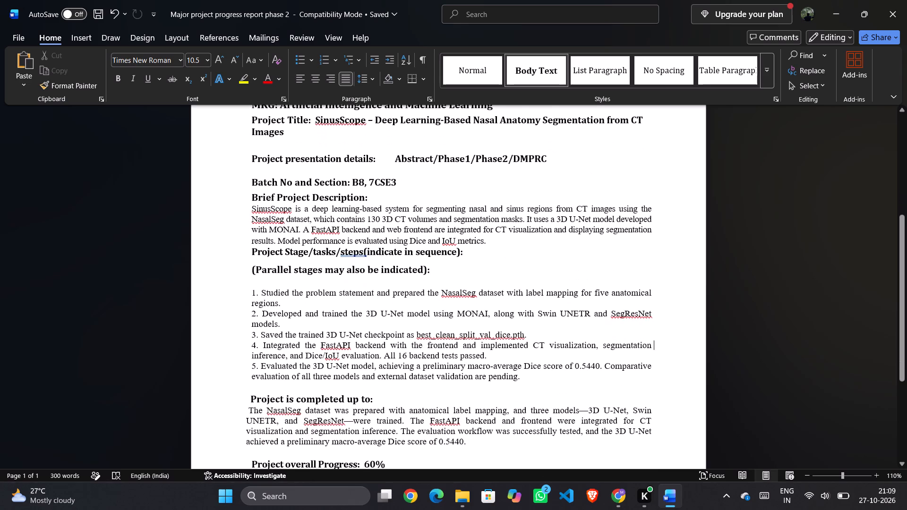
pyautogui.scroll(-9, 414, 296)
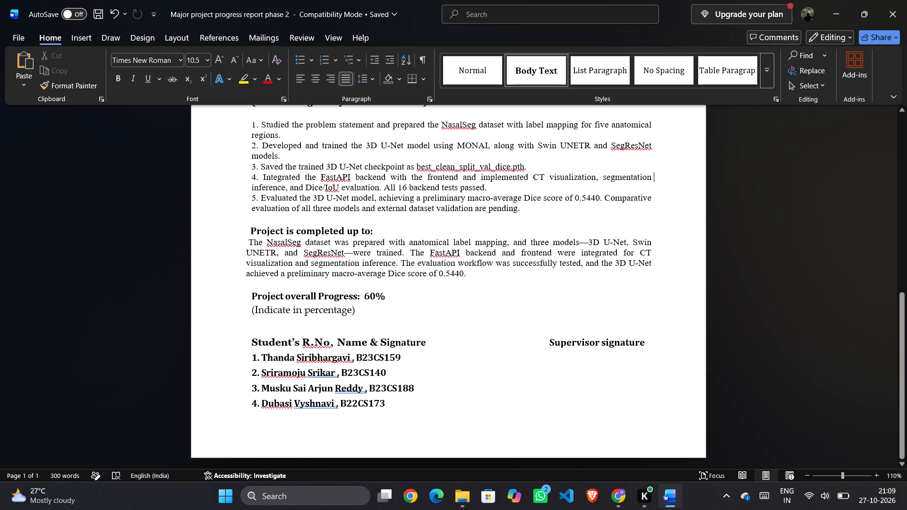
pyautogui.scroll(-1, 588, 363)
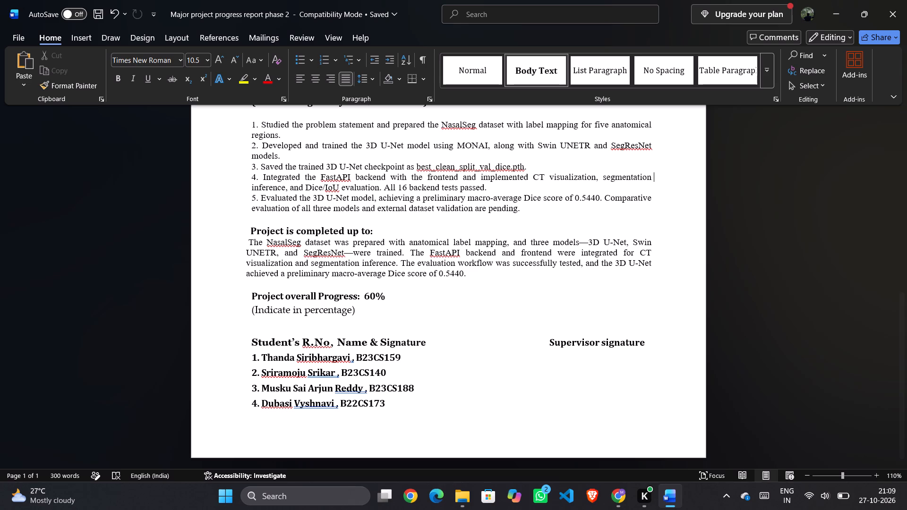
pyautogui.scroll(4, 585, 357)
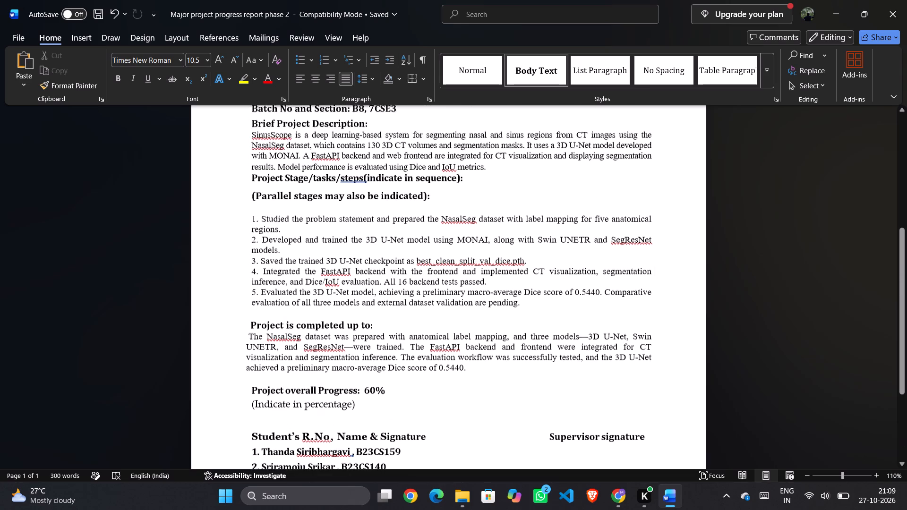
pyautogui.scroll(16, 586, 357)
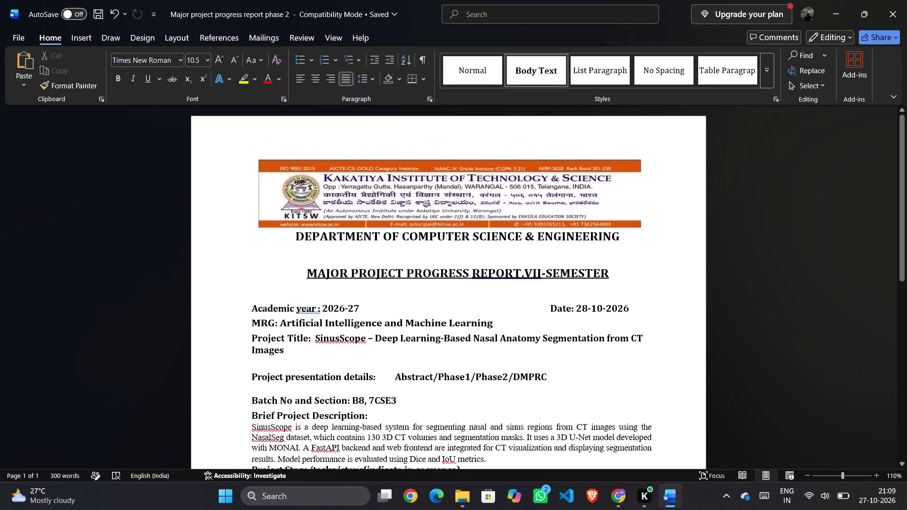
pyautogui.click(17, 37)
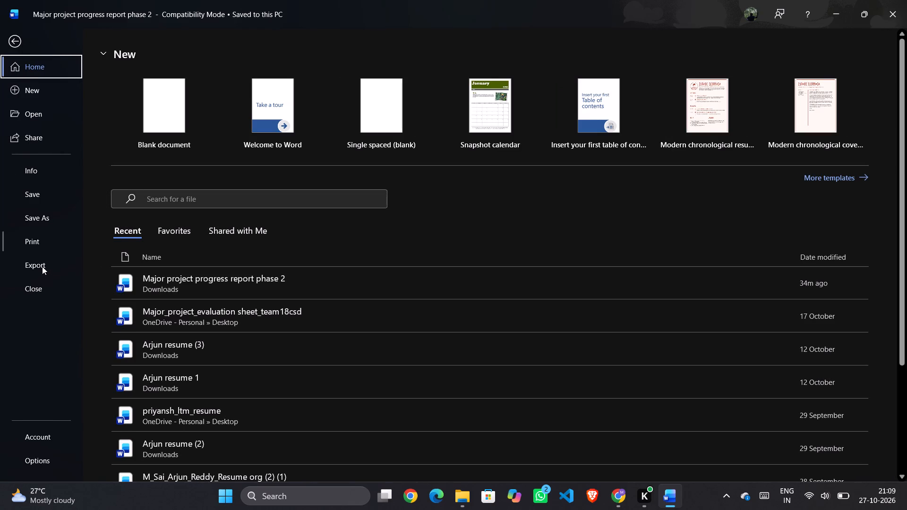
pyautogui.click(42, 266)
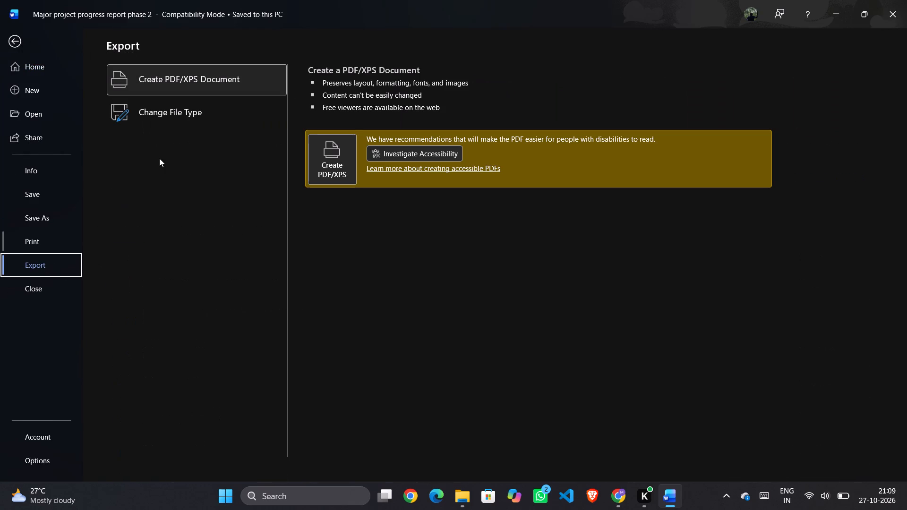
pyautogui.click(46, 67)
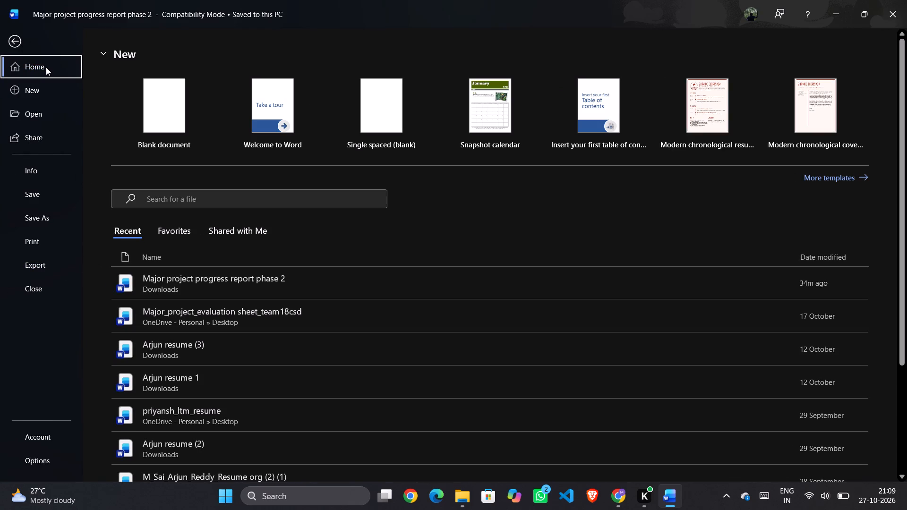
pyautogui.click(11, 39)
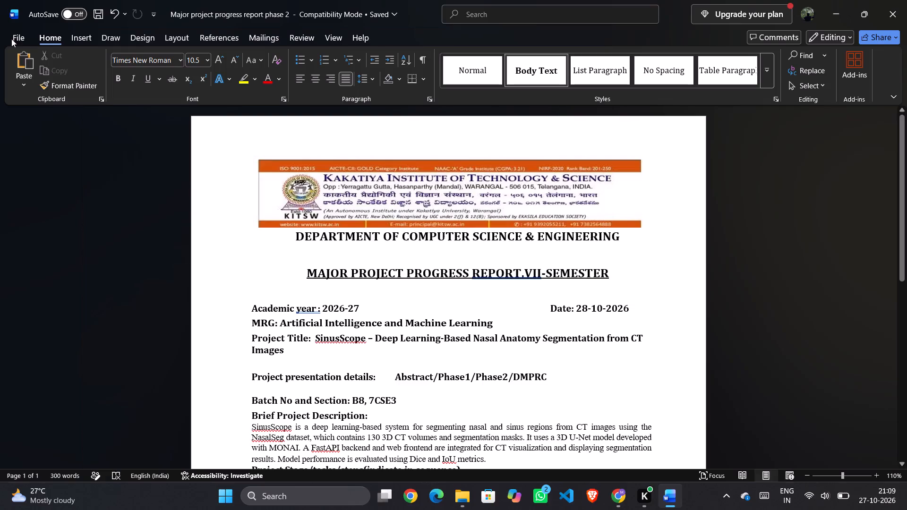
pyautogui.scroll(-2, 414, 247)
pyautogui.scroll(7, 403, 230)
# Start saving a copy of the report and choose the Documents folder as its location.
pyautogui.click(24, 34)
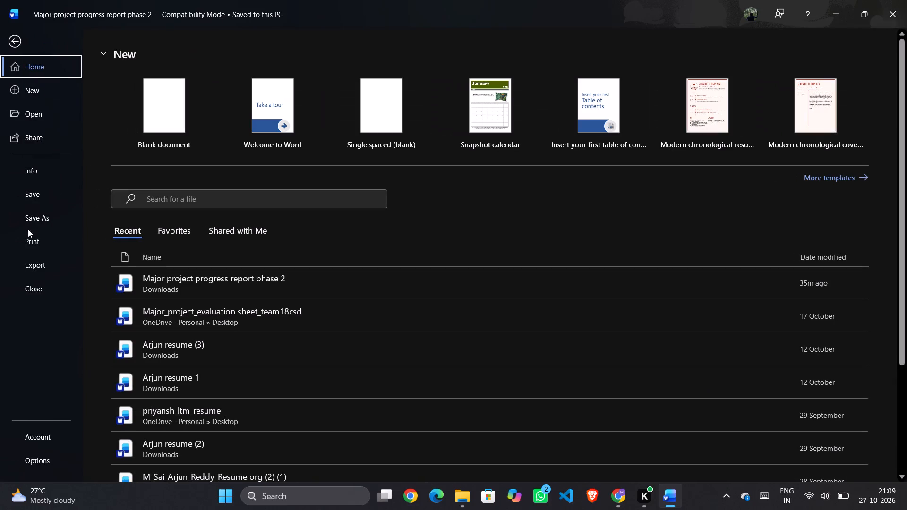
pyautogui.click(34, 218)
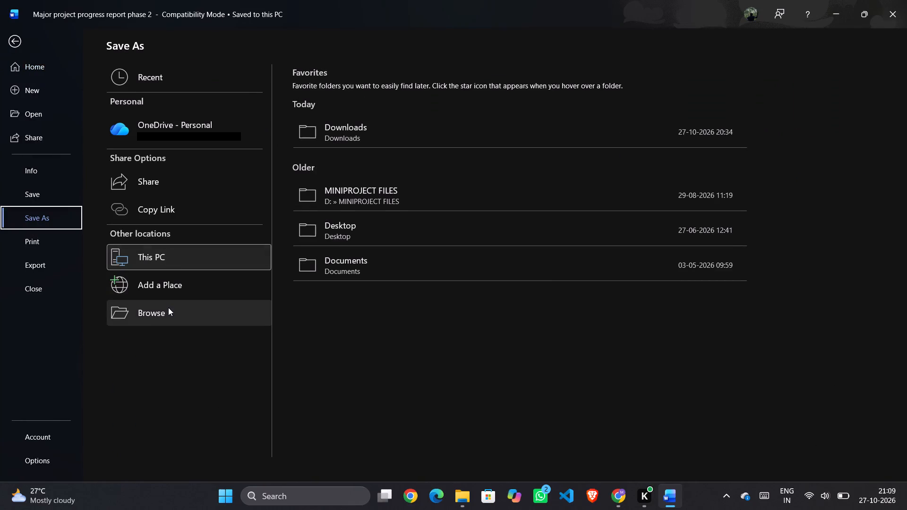
pyautogui.click(167, 314)
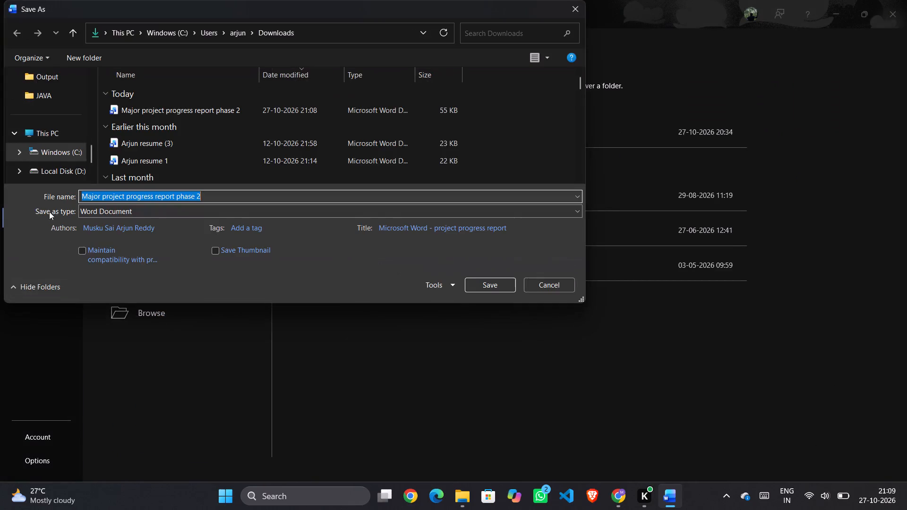
pyautogui.scroll(-1, 55, 138)
pyautogui.scroll(4, 56, 126)
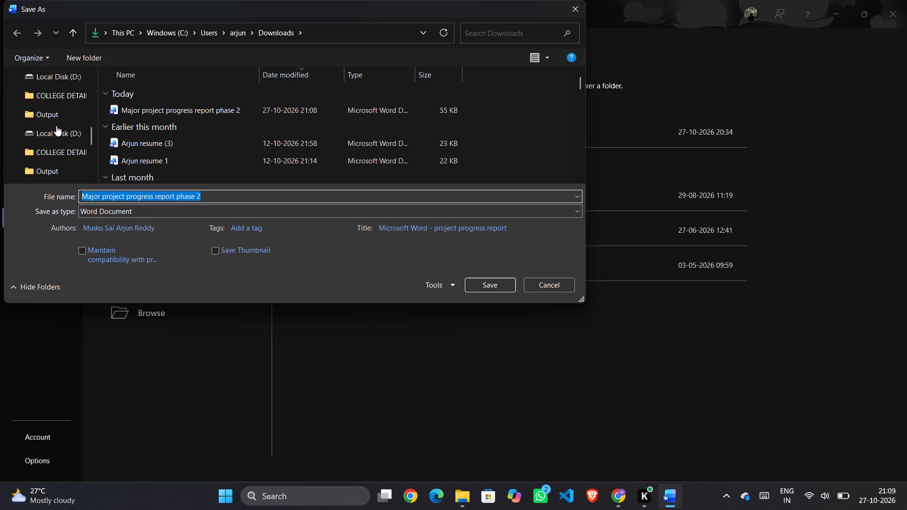
pyautogui.click(60, 128)
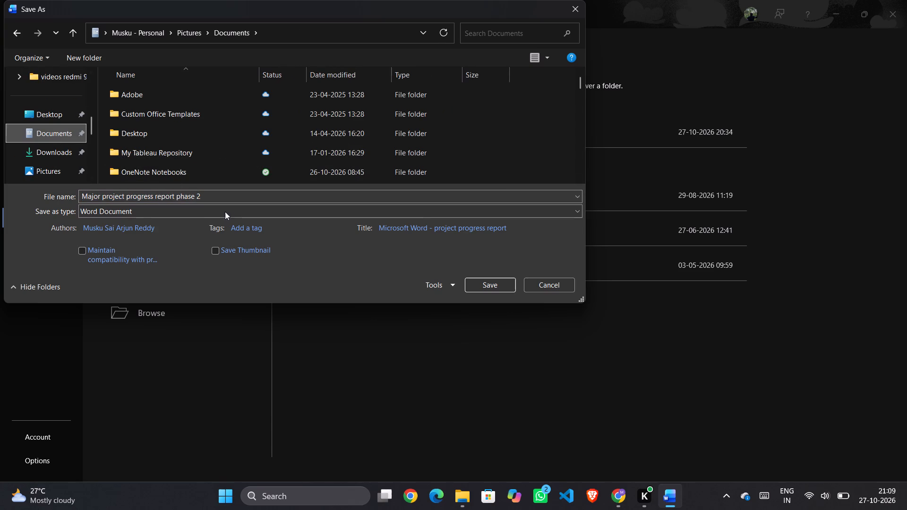
# Change the copy's file name to "Major project progress report ..".
pyautogui.click(226, 196)
pyautogui.click(226, 196)
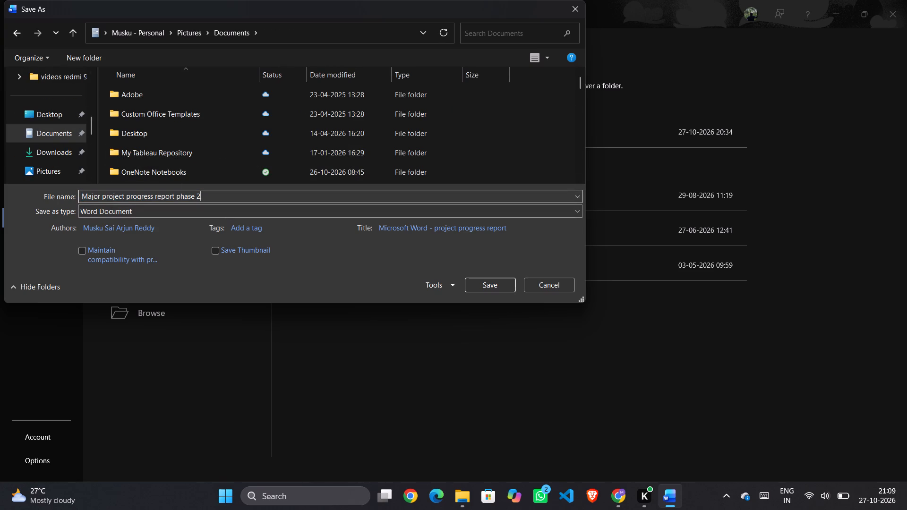
pyautogui.press('BackSpace')
pyautogui.press('BackSpace')
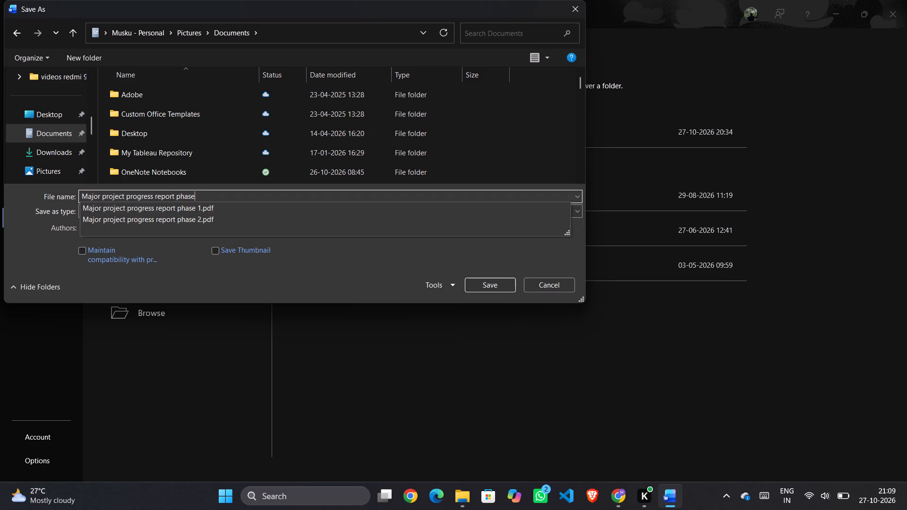
pyautogui.press('BackSpace')
pyautogui.press('BackSpace')
pyautogui.press('BackSpace')
pyautogui.press('BackSpace')
pyautogui.press('BackSpace')
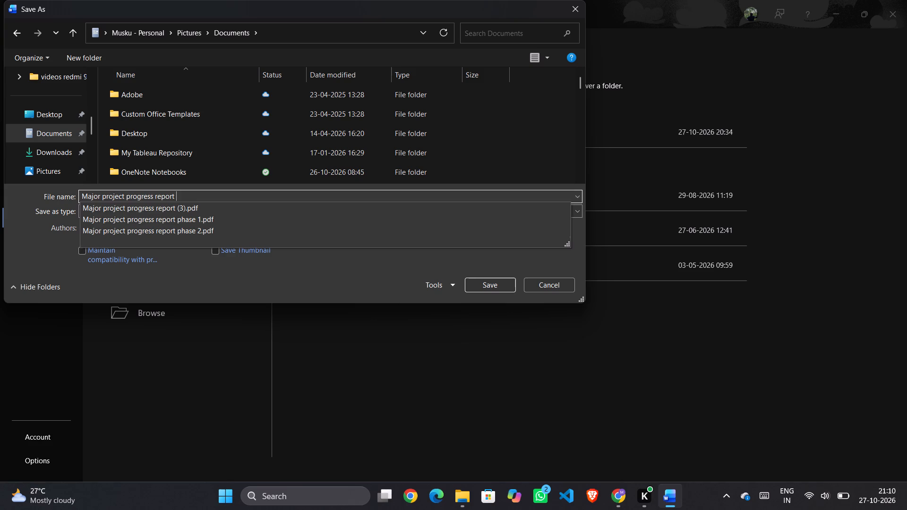
pyautogui.write('..')
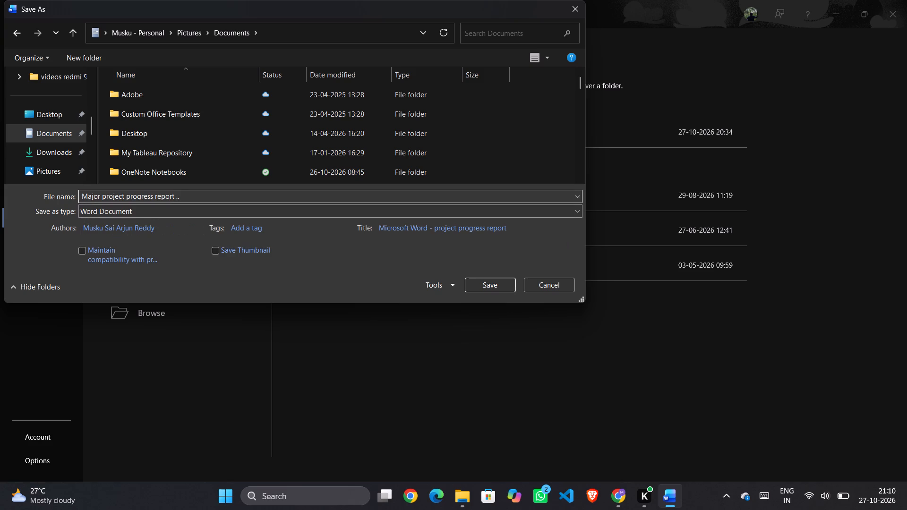
# Save the copy as a PDF and look over the exported page down to the student entries.
pyautogui.click(123, 210)
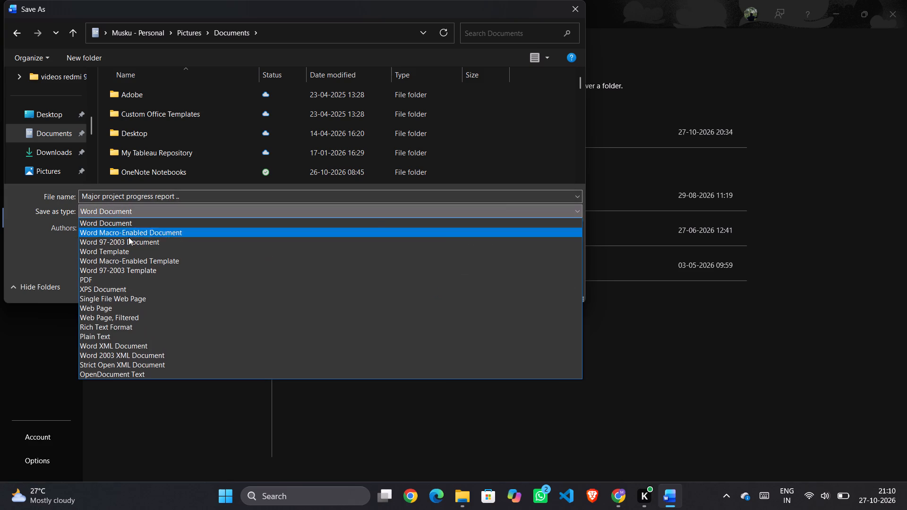
pyautogui.click(105, 281)
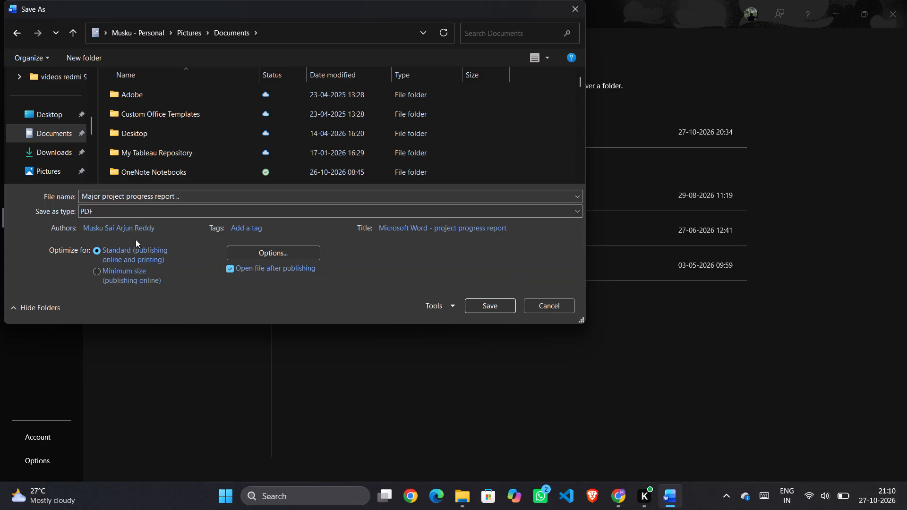
pyautogui.click(482, 301)
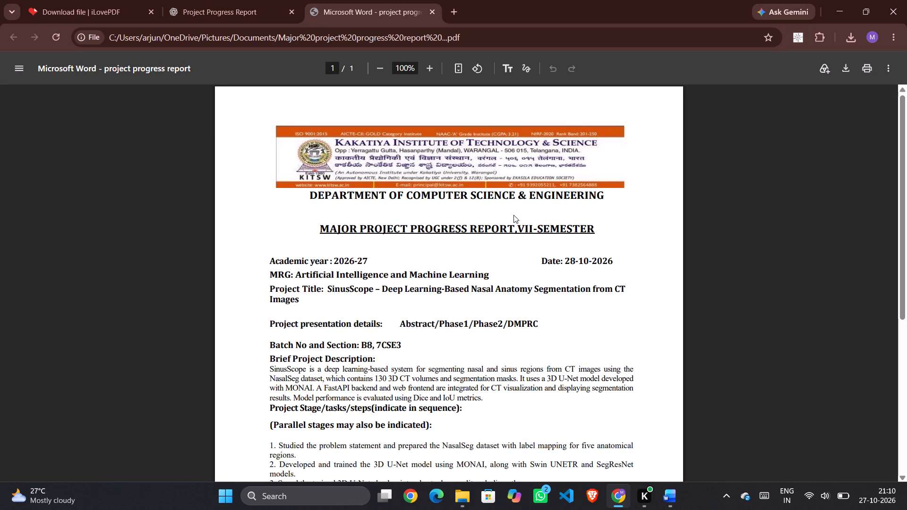
pyautogui.scroll(-2, 495, 222)
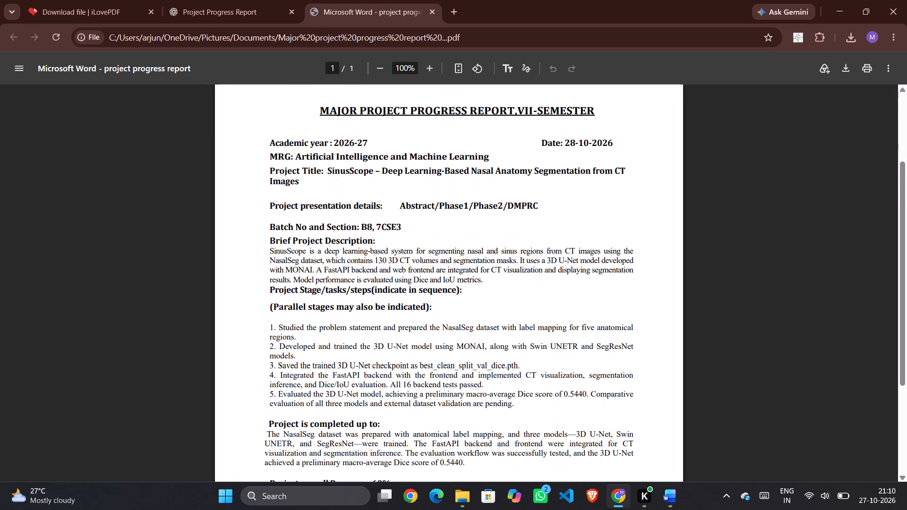
pyautogui.scroll(-1, 495, 225)
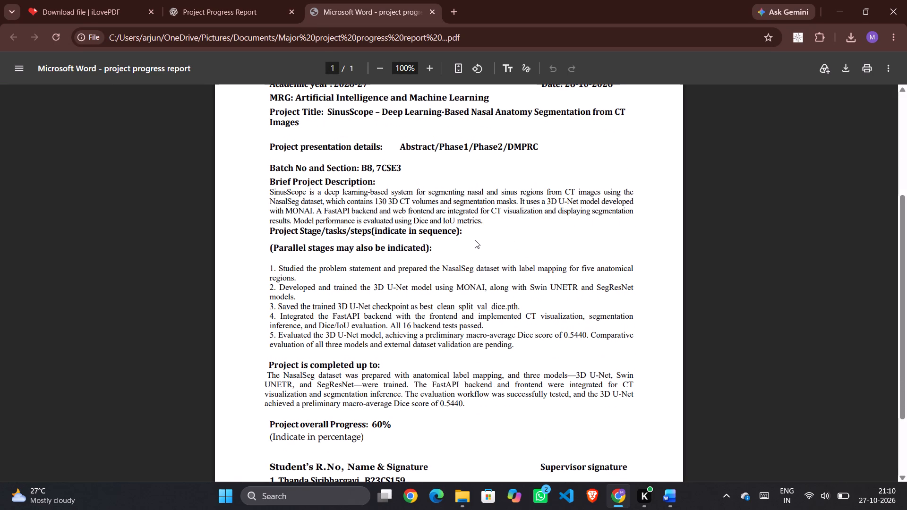
pyautogui.scroll(-6, 475, 240)
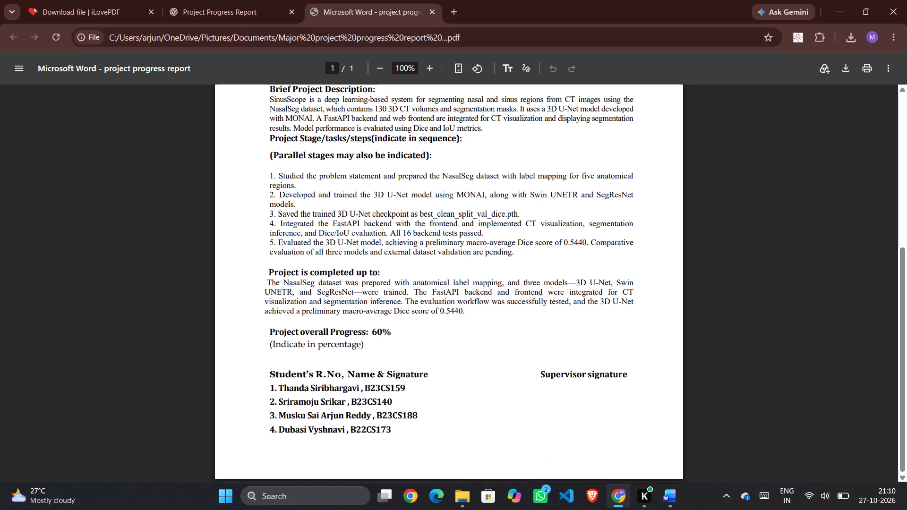
# Switch back to Word and insert a blank line before and after the paragraph under "Brief Project Description:".
pyautogui.click(678, 501)
pyautogui.scroll(-3, 490, 357)
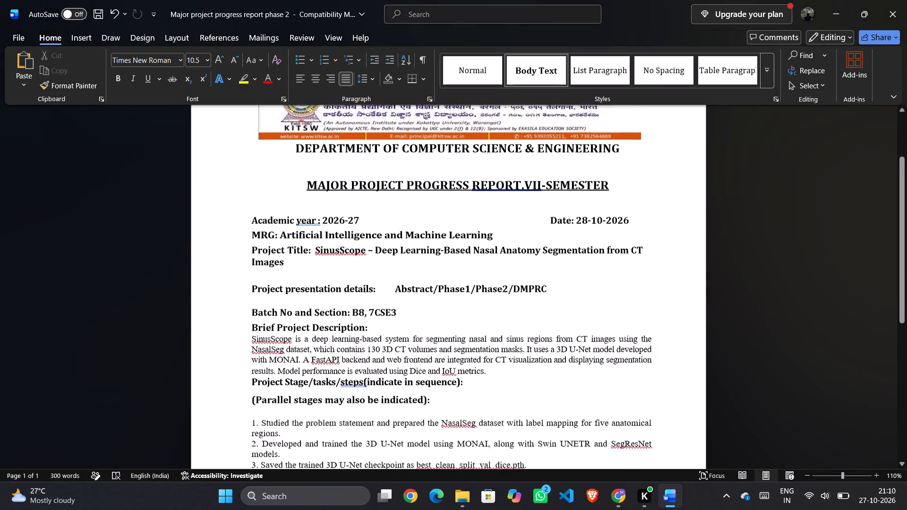
pyautogui.scroll(-1, 487, 351)
pyautogui.click(380, 292)
pyautogui.press('Return')
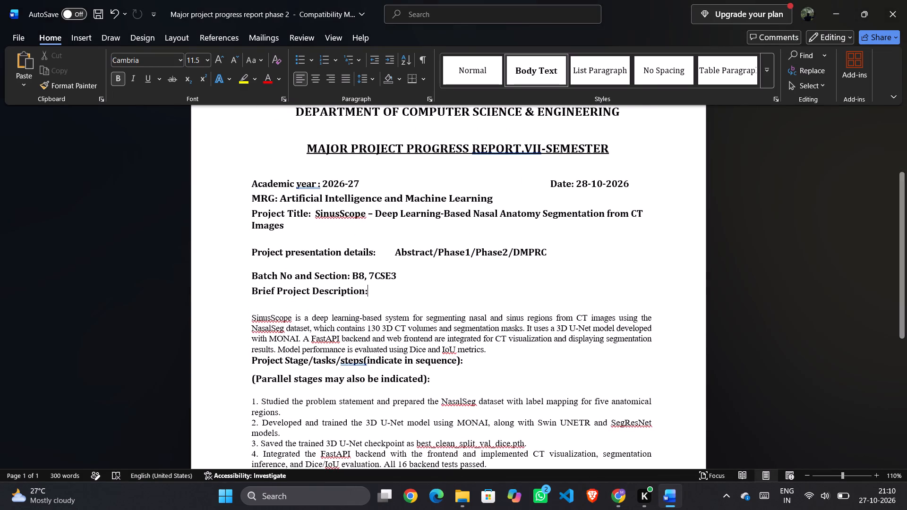
pyautogui.click(507, 351)
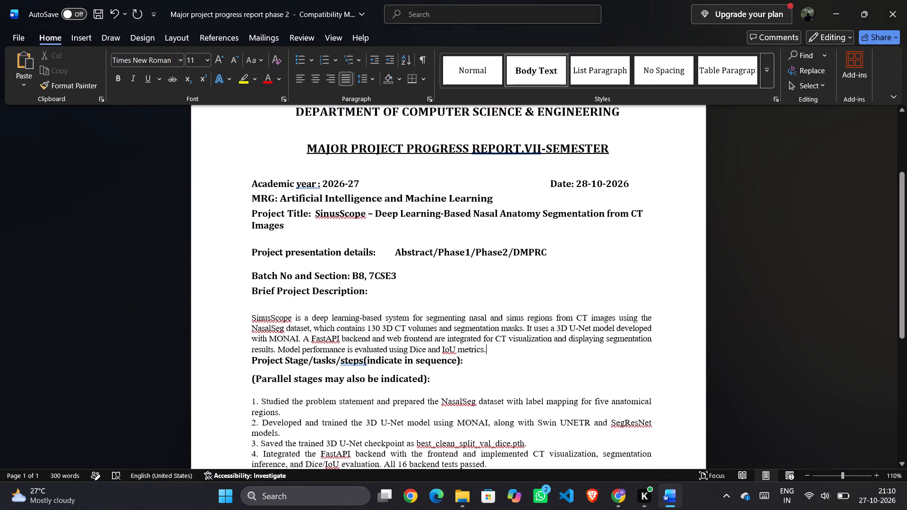
pyautogui.press('Return')
pyautogui.scroll(-8, 509, 348)
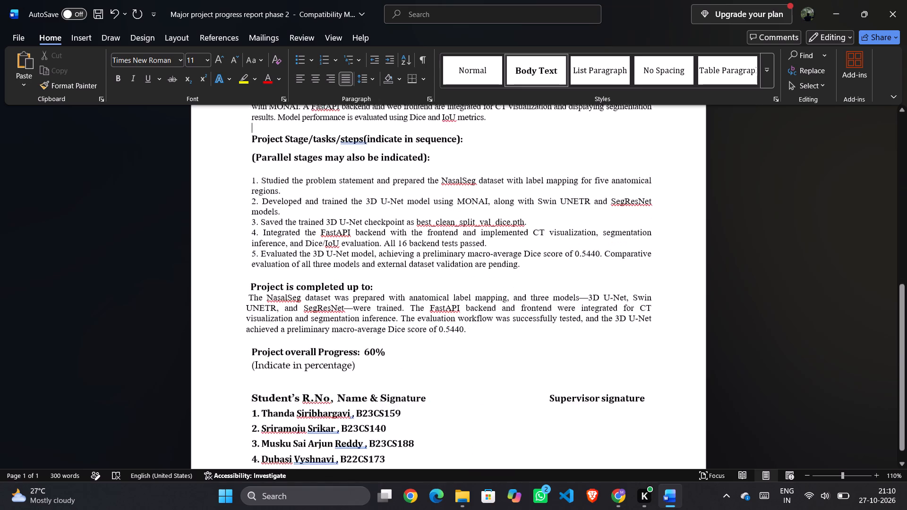
pyautogui.scroll(-4, 508, 341)
pyautogui.scroll(3, 504, 333)
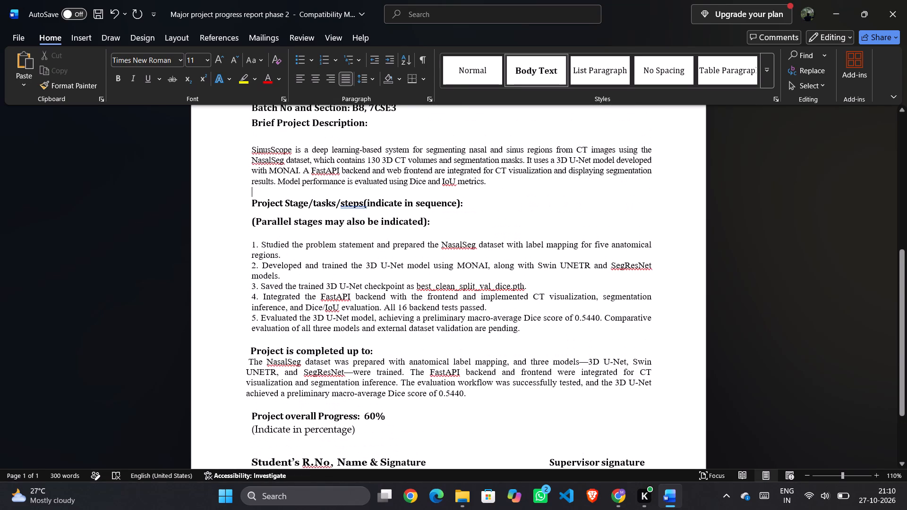
# Remove the blank line between the "Brief Project Description:" heading and its paragraph.
pyautogui.scroll(-14, 500, 329)
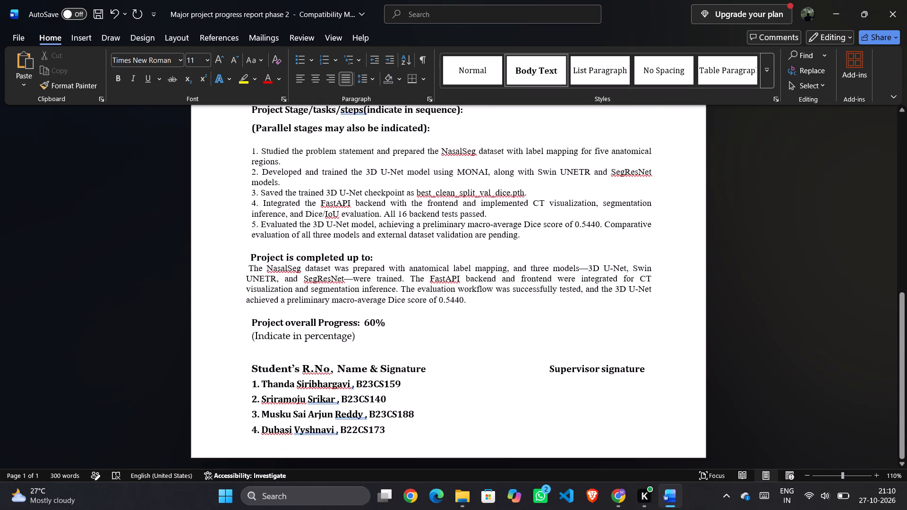
pyautogui.scroll(7, 500, 333)
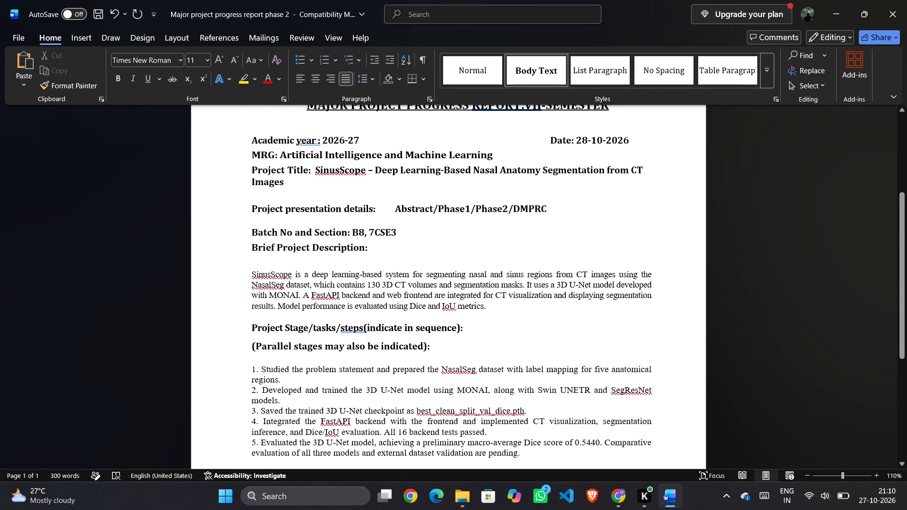
pyautogui.click(281, 265)
pyautogui.press('BackSpace')
pyautogui.press('BackSpace')
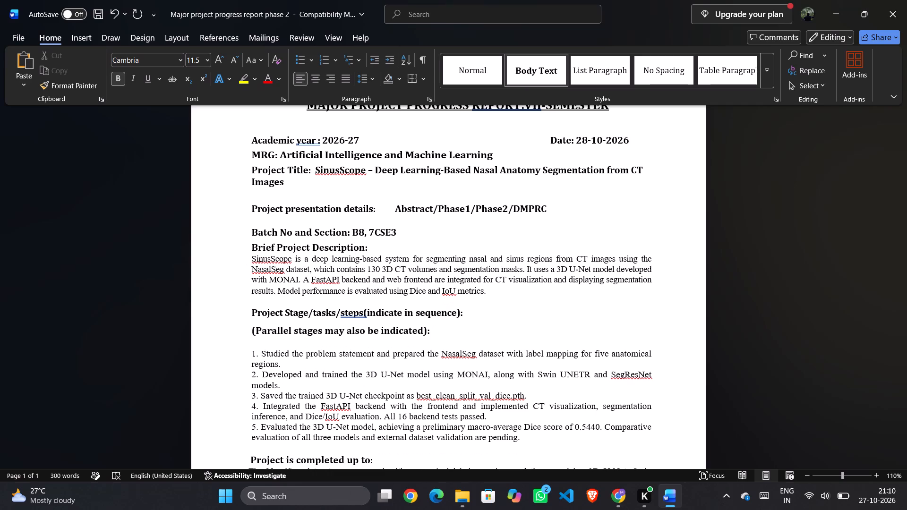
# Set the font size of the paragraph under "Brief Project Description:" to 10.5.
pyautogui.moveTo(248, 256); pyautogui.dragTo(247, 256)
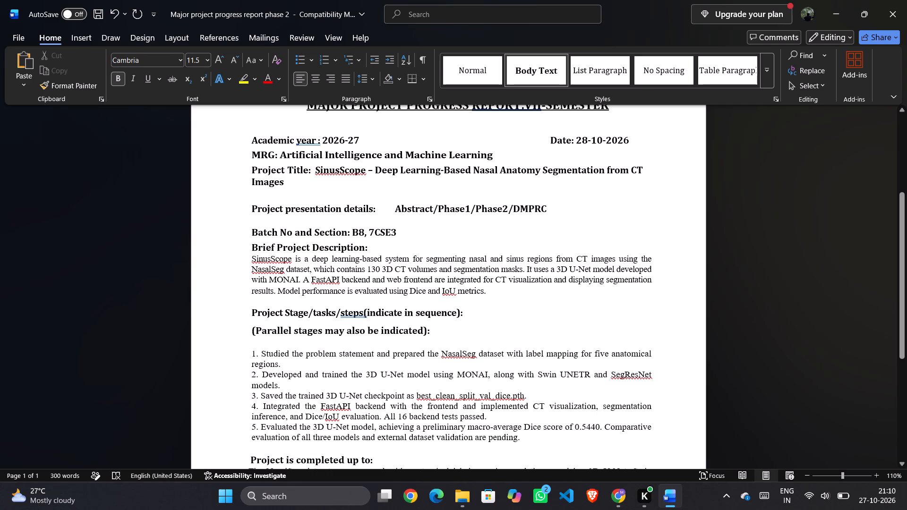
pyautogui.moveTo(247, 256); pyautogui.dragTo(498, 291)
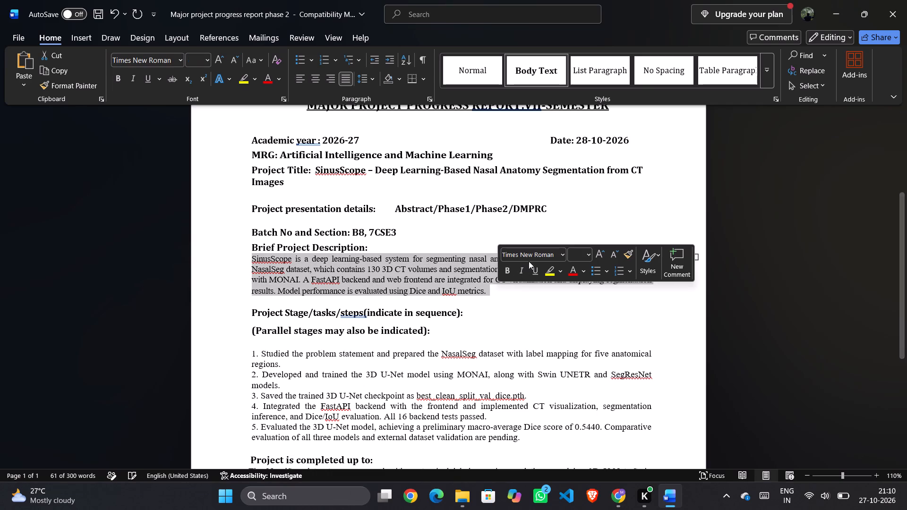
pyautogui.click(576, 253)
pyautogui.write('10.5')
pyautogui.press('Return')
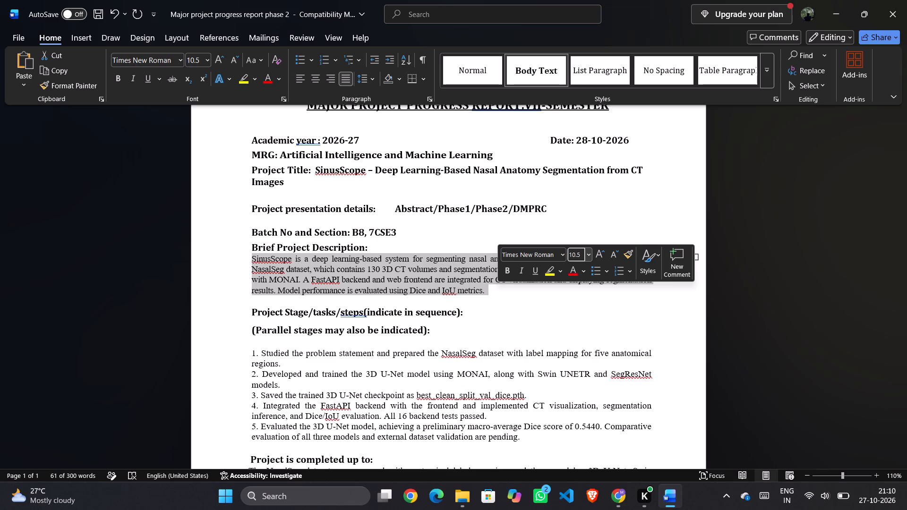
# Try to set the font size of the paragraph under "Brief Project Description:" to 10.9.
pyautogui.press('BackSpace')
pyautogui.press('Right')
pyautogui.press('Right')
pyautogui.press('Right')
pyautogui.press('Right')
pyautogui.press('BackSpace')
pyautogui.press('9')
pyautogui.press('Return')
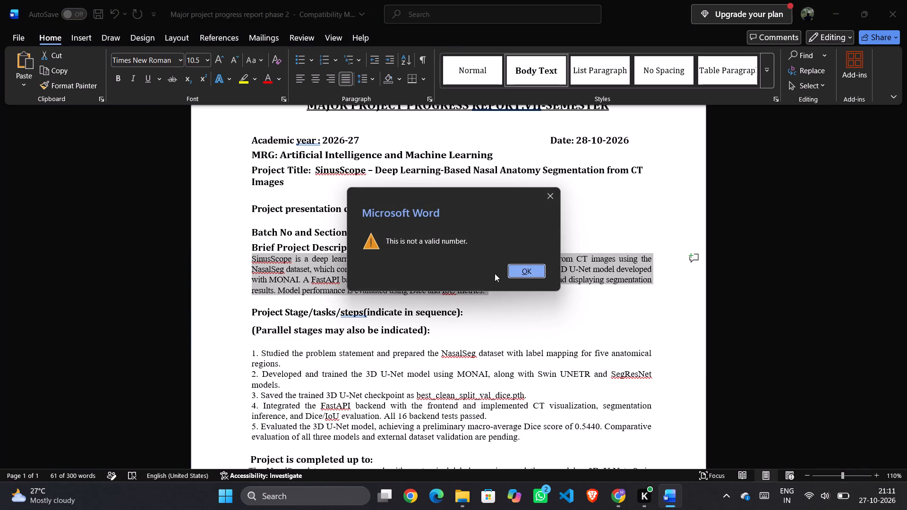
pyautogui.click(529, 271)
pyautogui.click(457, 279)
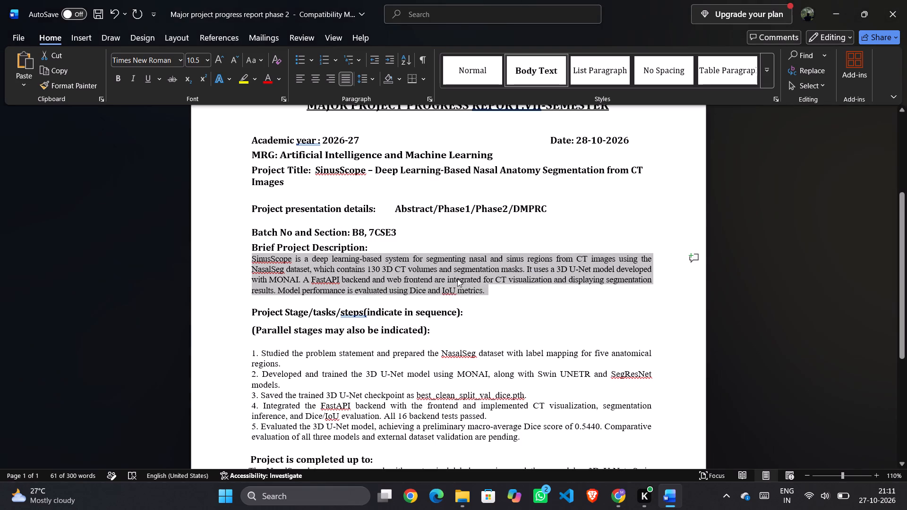
# Set the font size of the whole paragraph under "Brief Project Description:" to 11.
pyautogui.moveTo(250, 259); pyautogui.dragTo(433, 293)
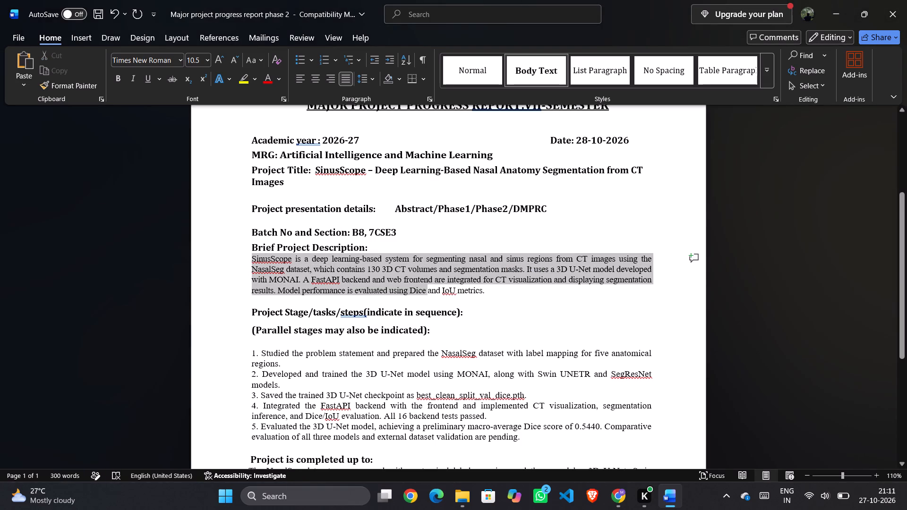
pyautogui.moveTo(433, 293); pyautogui.dragTo(487, 293)
pyautogui.click(573, 257)
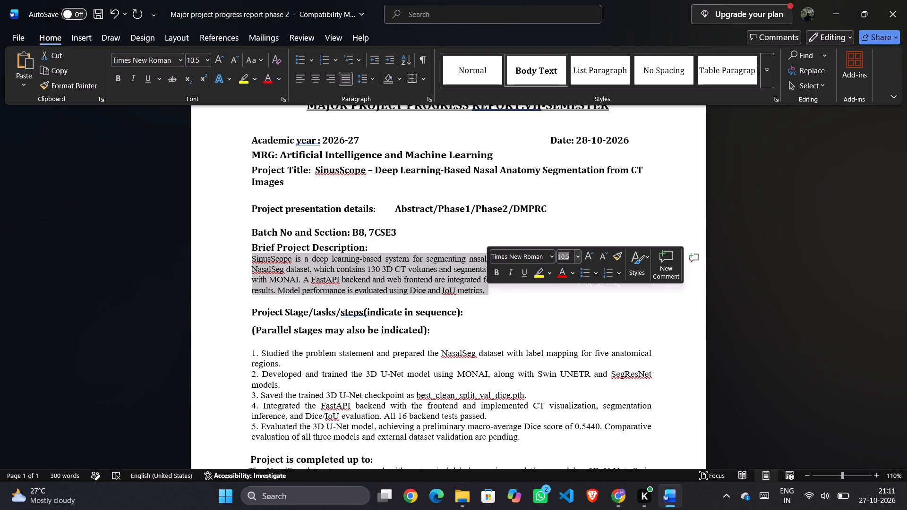
pyautogui.click(571, 259)
pyautogui.write('11')
pyautogui.press('Return')
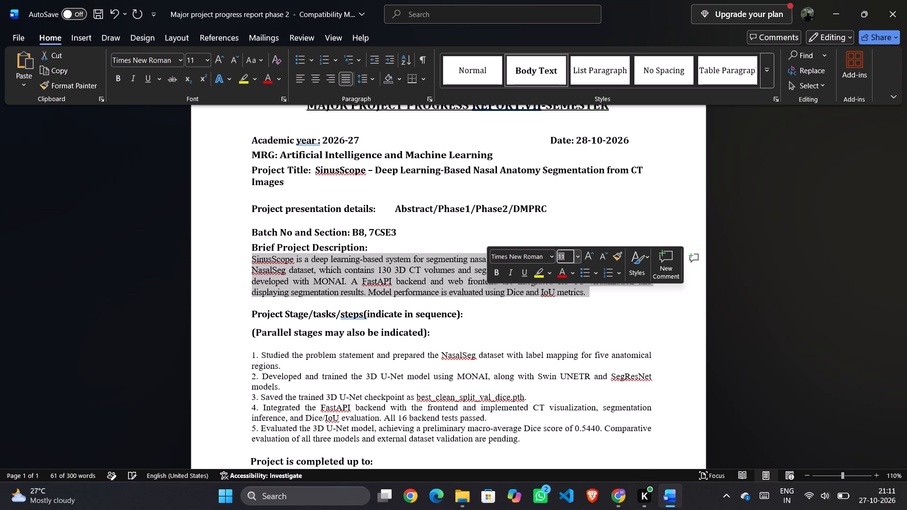
pyautogui.click(840, 324)
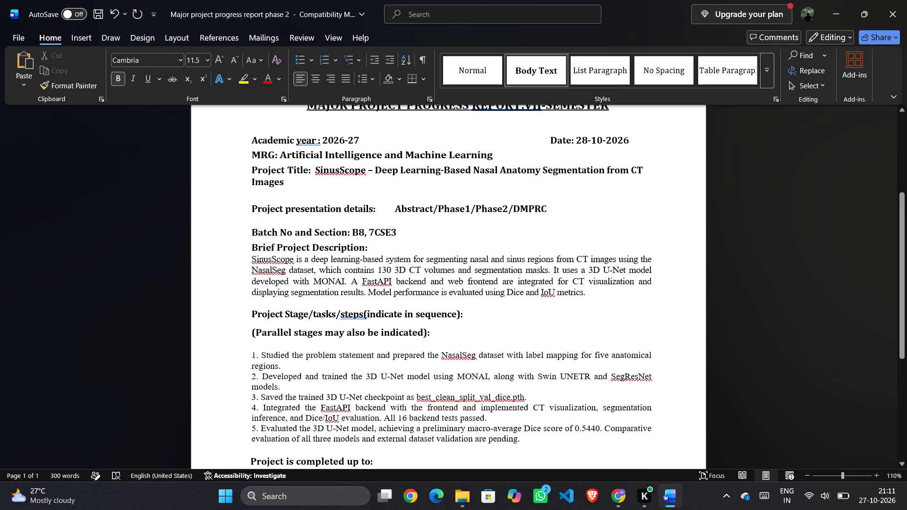
# Set the font size of the five numbered project stage items to 11.
pyautogui.scroll(-3, 486, 326)
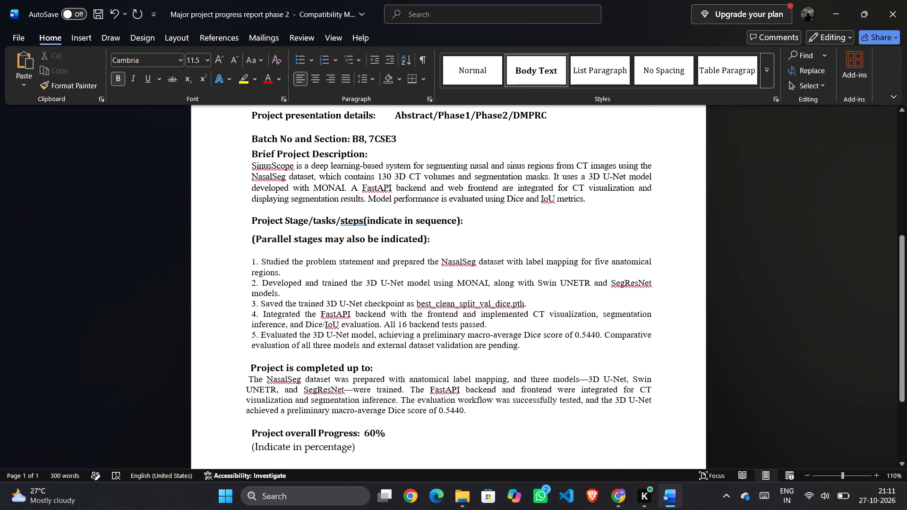
pyautogui.moveTo(249, 261); pyautogui.dragTo(534, 348)
pyautogui.click(607, 310)
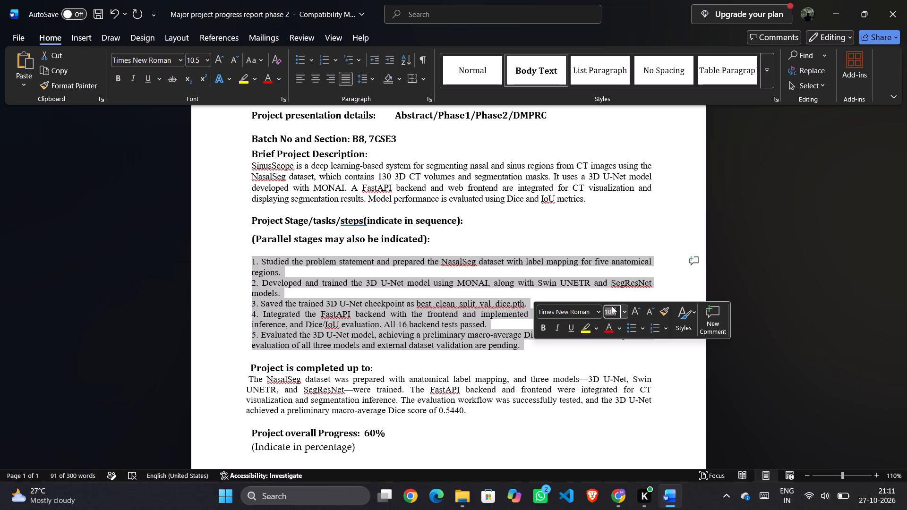
pyautogui.write('11')
pyautogui.press('Return')
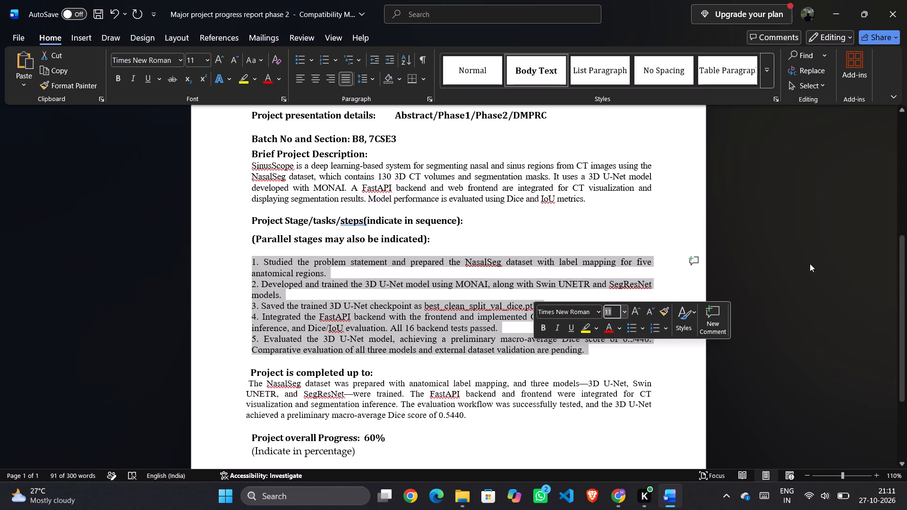
pyautogui.click(818, 266)
# Set the font size of the paragraph under "Project is completed up to:" to 11.
pyautogui.scroll(2, 352, 250)
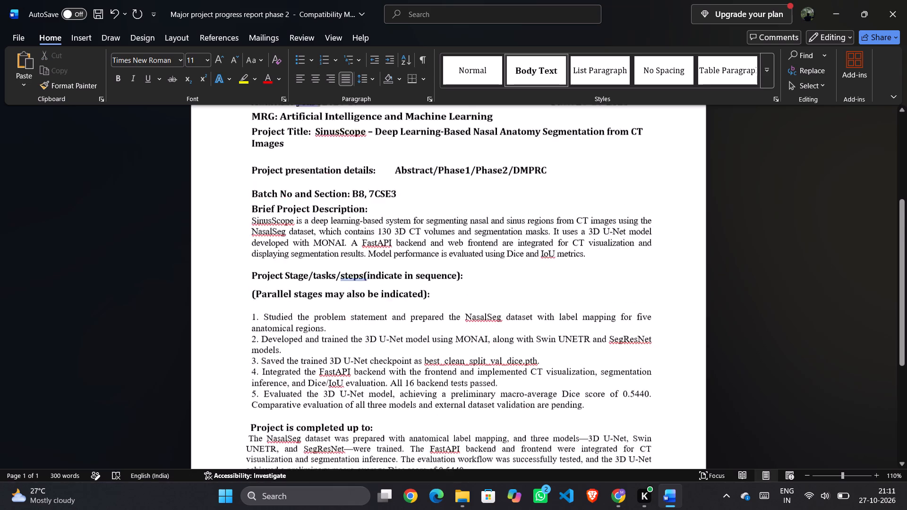
pyautogui.scroll(2, 352, 250)
pyautogui.scroll(-4, 352, 250)
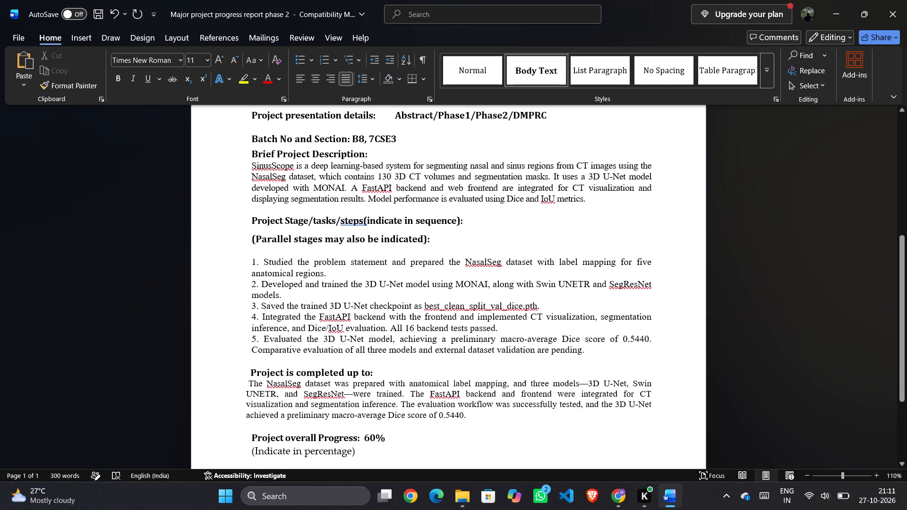
pyautogui.scroll(-5, 357, 238)
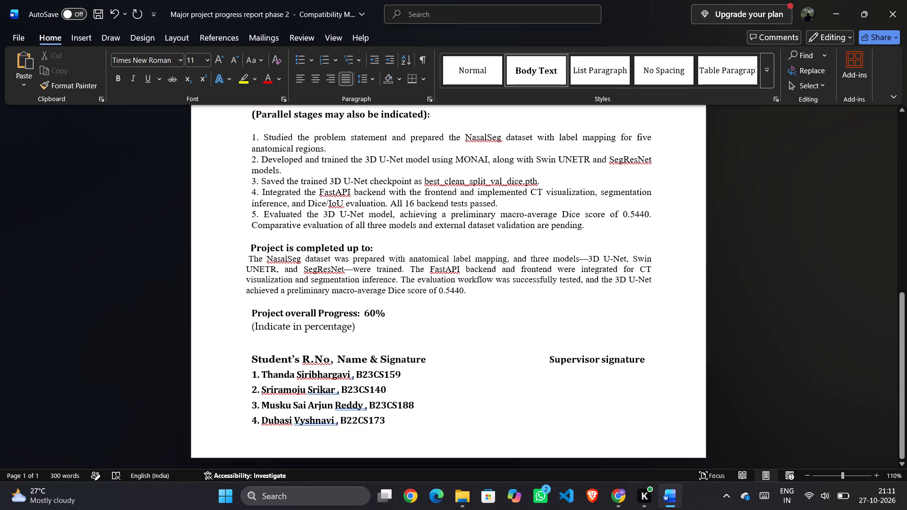
pyautogui.moveTo(248, 258); pyautogui.dragTo(449, 290)
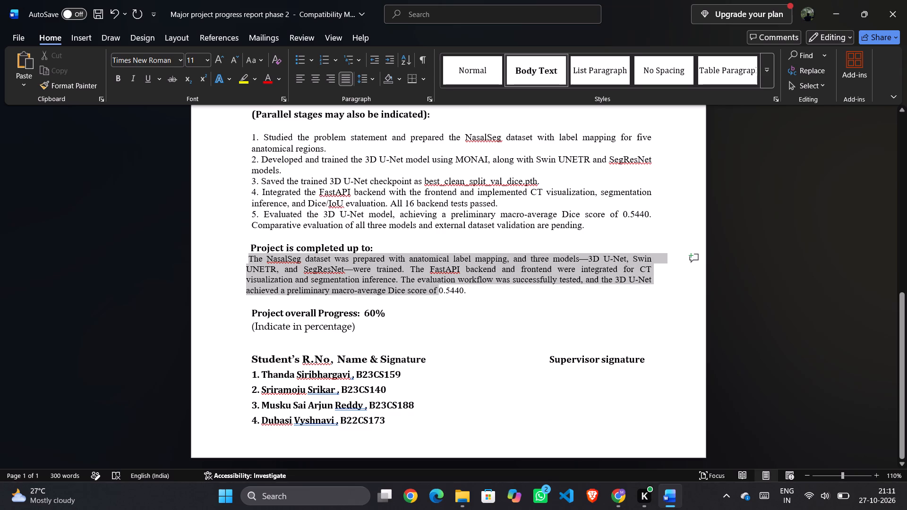
pyautogui.moveTo(449, 290); pyautogui.dragTo(472, 293)
pyautogui.click(548, 256)
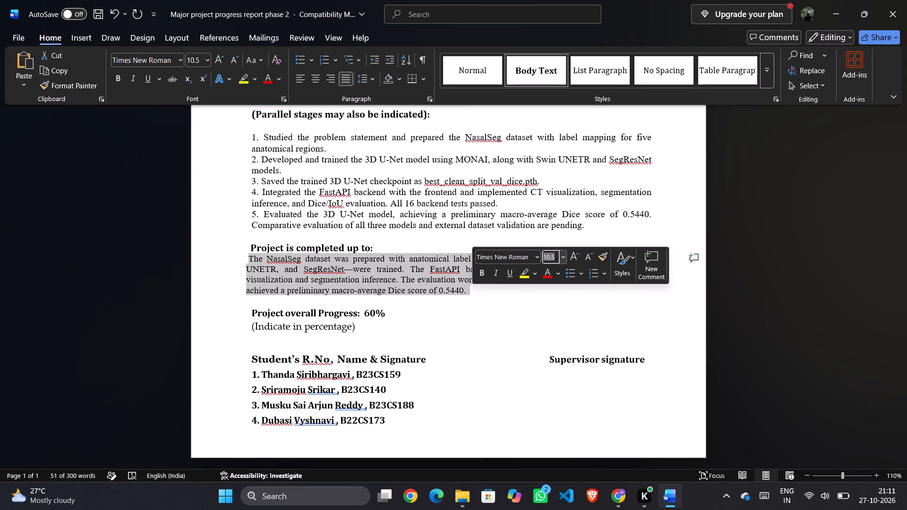
pyautogui.write('11')
pyautogui.press('Return')
pyautogui.click(759, 320)
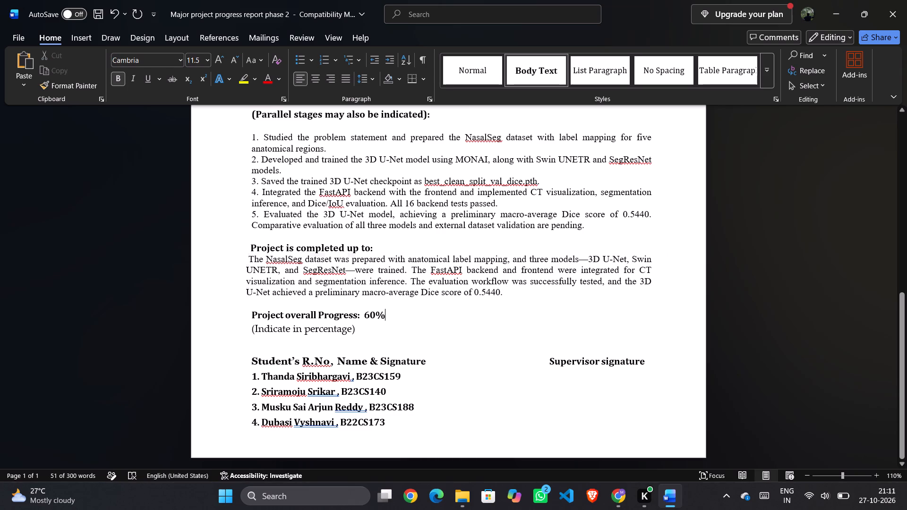
# Examine the whole report page for its layout, spacing and one-page fit, from the letterhead to the student entries.
pyautogui.scroll(4, 447, 340)
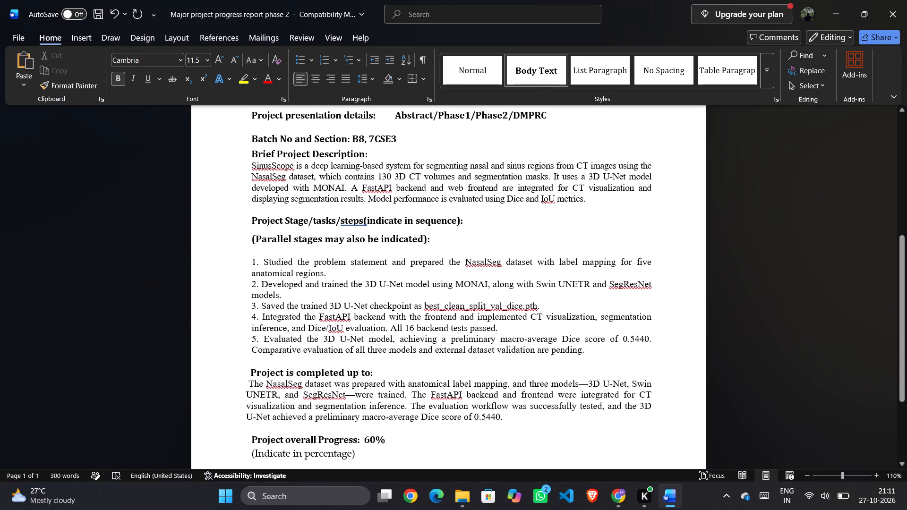
pyautogui.scroll(8, 450, 337)
pyautogui.keyDown('ctrl'); pyautogui.scroll(-6, 453, 327); pyautogui.keyUp('ctrl')
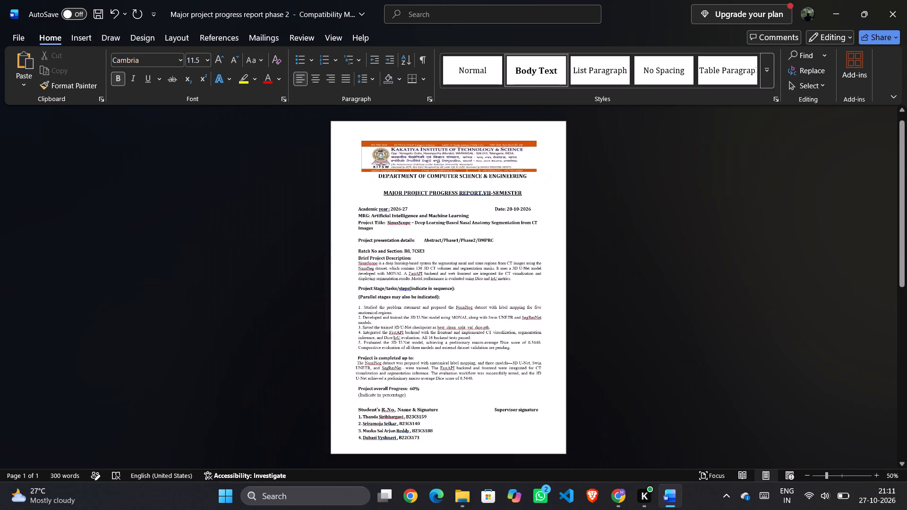
pyautogui.scroll(3, 474, 305)
pyautogui.keyDown('ctrl'); pyautogui.scroll(3, 467, 309); pyautogui.keyUp('ctrl')
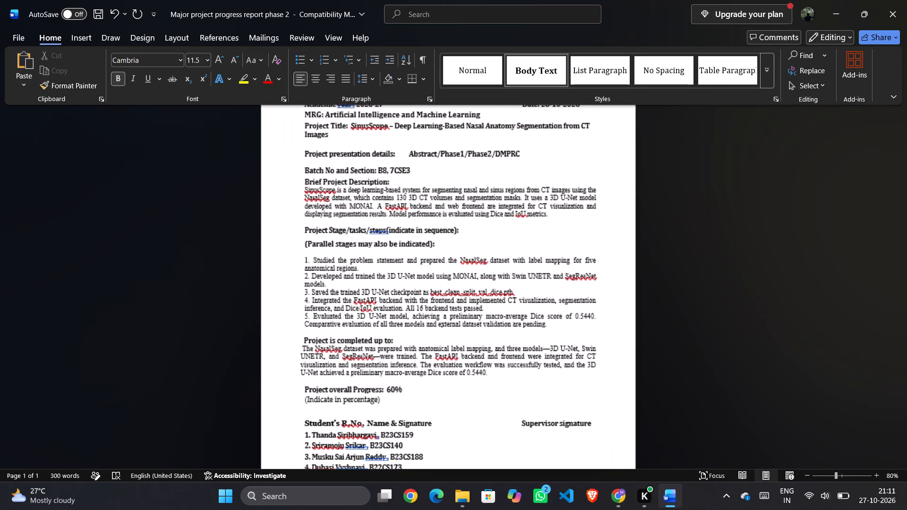
pyautogui.scroll(2, 490, 265)
pyautogui.scroll(-1, 490, 265)
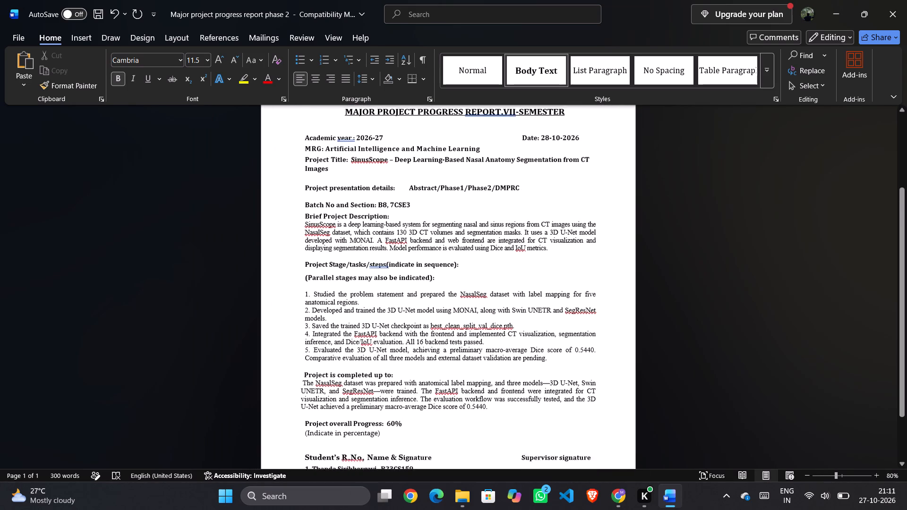
pyautogui.scroll(-3, 490, 265)
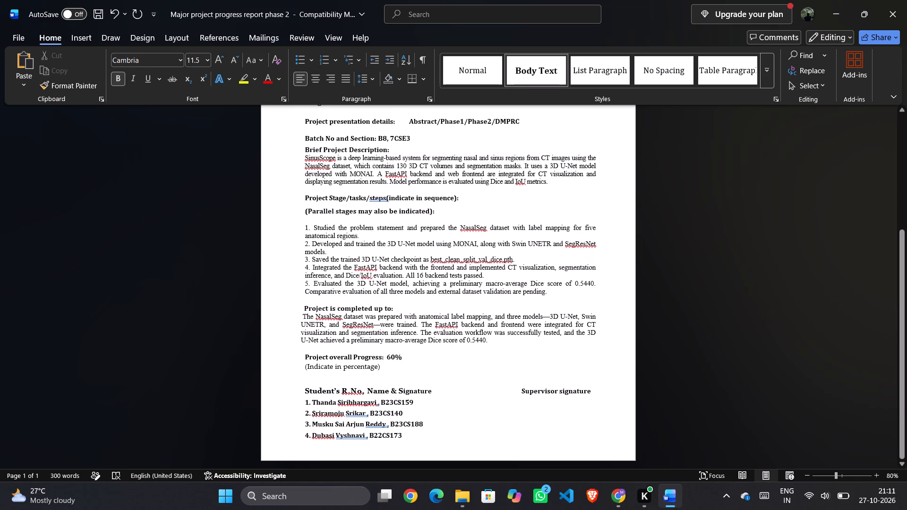
pyautogui.scroll(12, 490, 265)
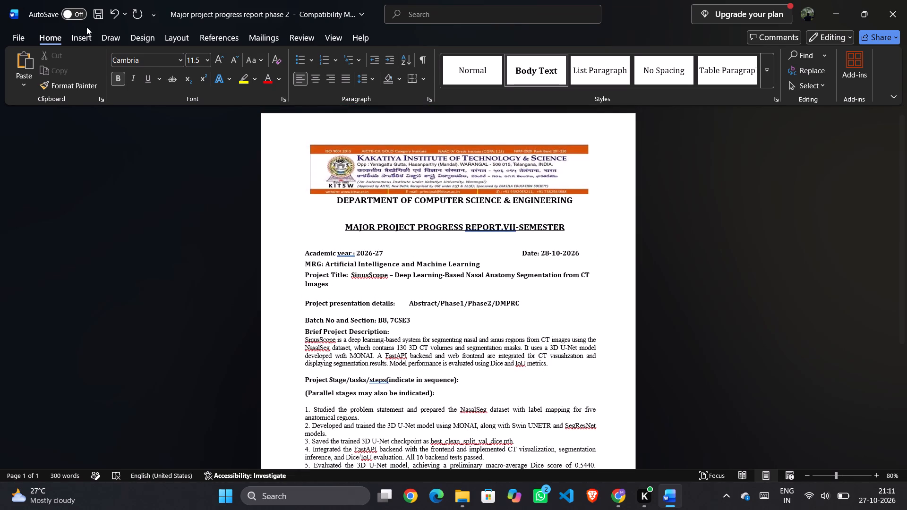
# Save the report document.
pyautogui.hotkey('ctrl', 's')
pyautogui.scroll(-2, 416, 257)
# Start saving a copy of the report and change its file name to "Major project progress report phase...".
pyautogui.click(17, 42)
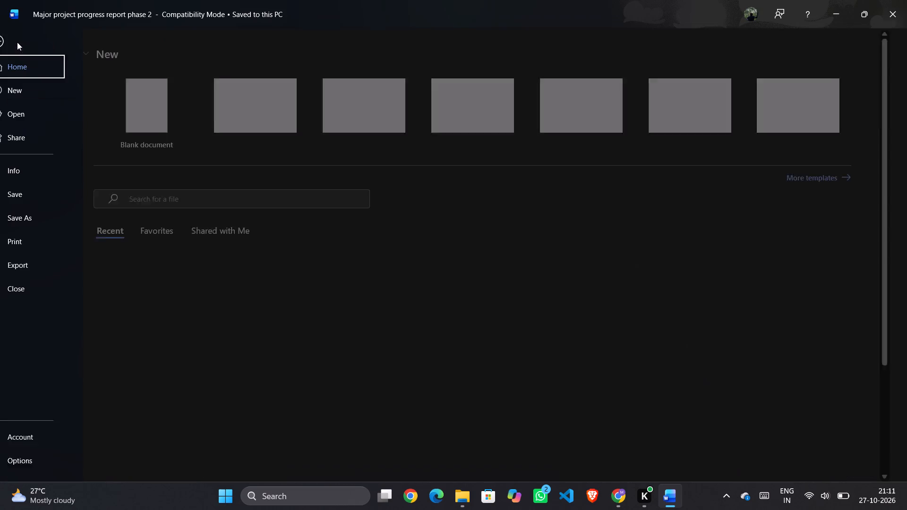
pyautogui.click(44, 222)
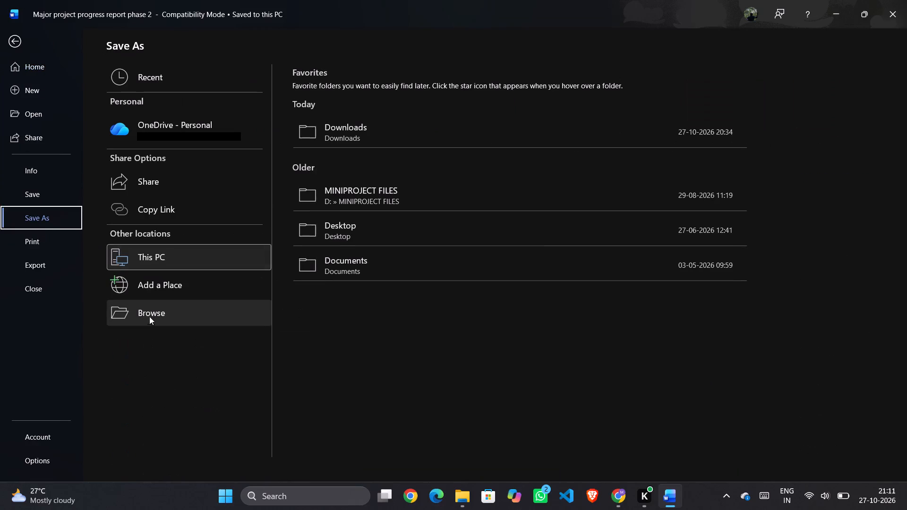
pyautogui.click(150, 318)
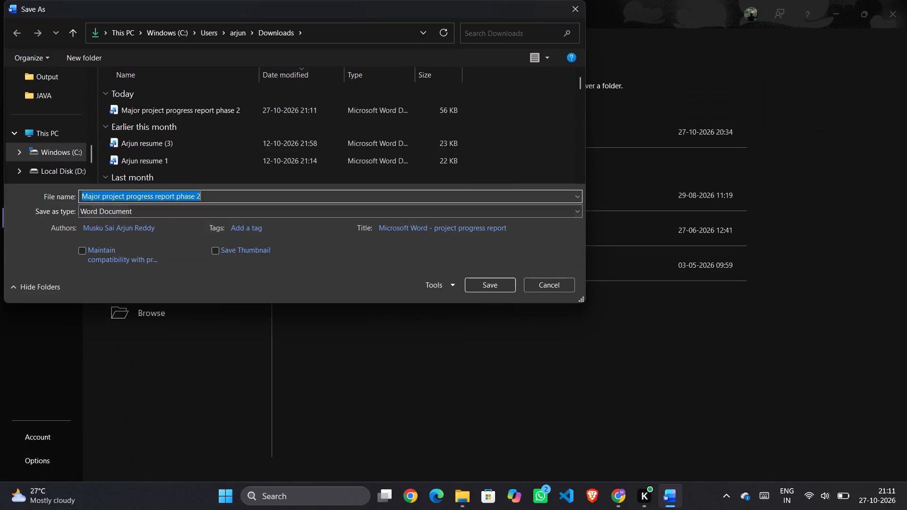
pyautogui.click(214, 195)
pyautogui.press('BackSpace')
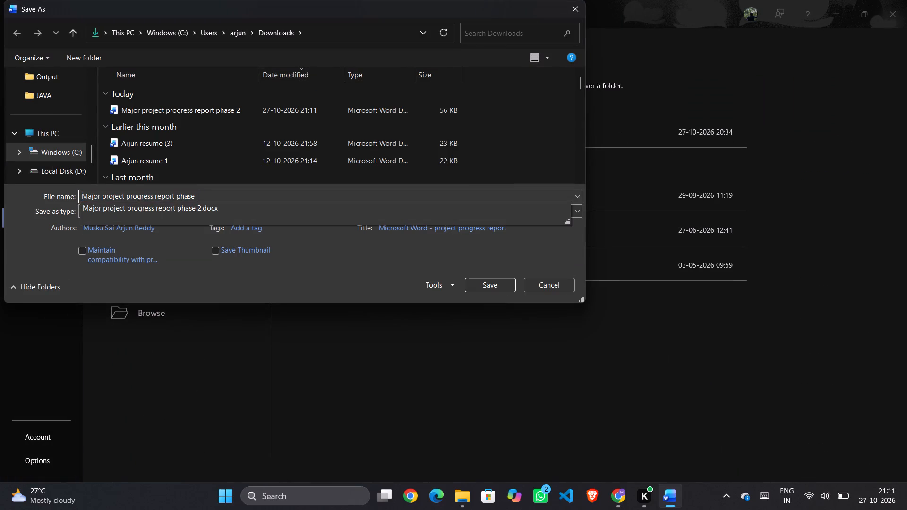
pyautogui.press('BackSpace')
pyautogui.write('...')
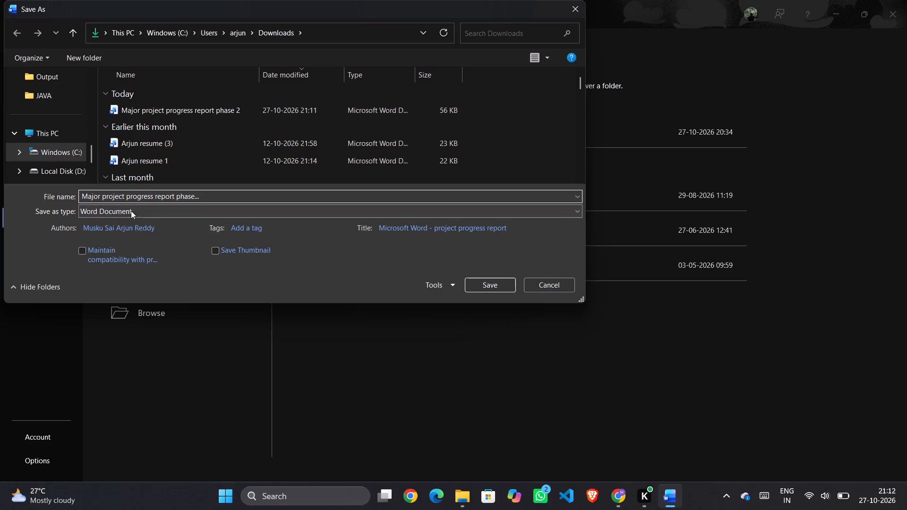
# Save the copy as a PDF in the Documents folder.
pyautogui.click(131, 211)
pyautogui.click(104, 277)
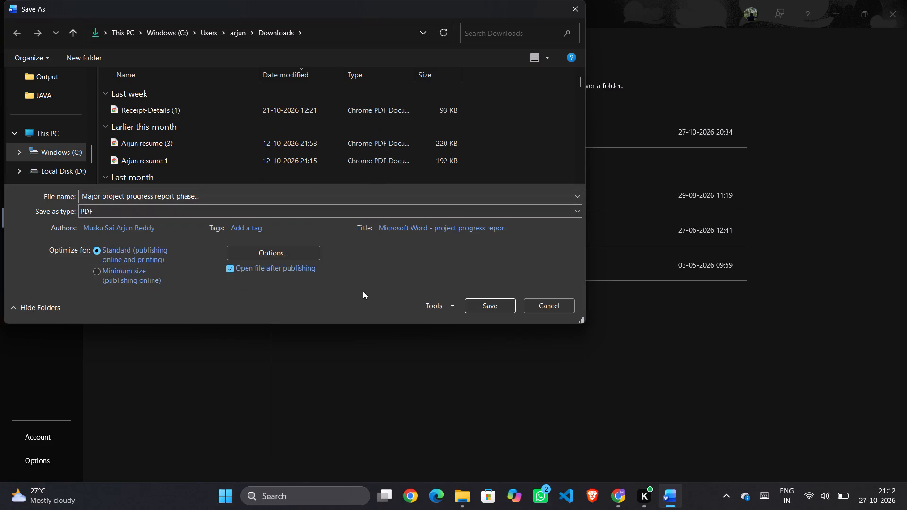
pyautogui.scroll(2, 49, 140)
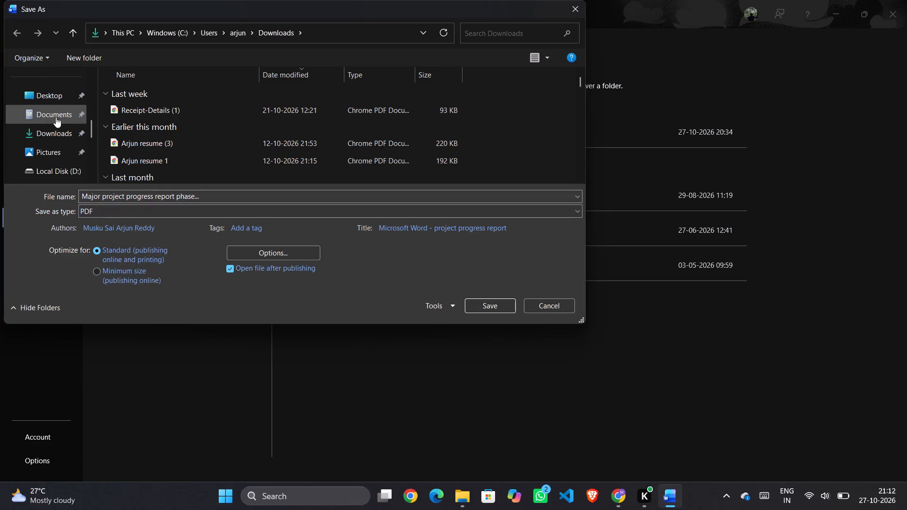
pyautogui.click(56, 117)
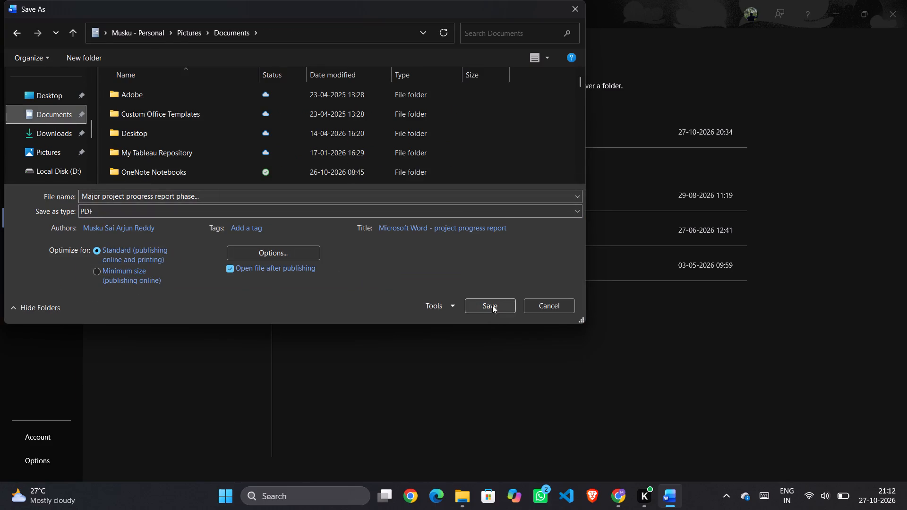
# Publish the report as a standard-optimized PDF named "Major project progress report phase..." in the Documents folder.
pyautogui.click(492, 305)
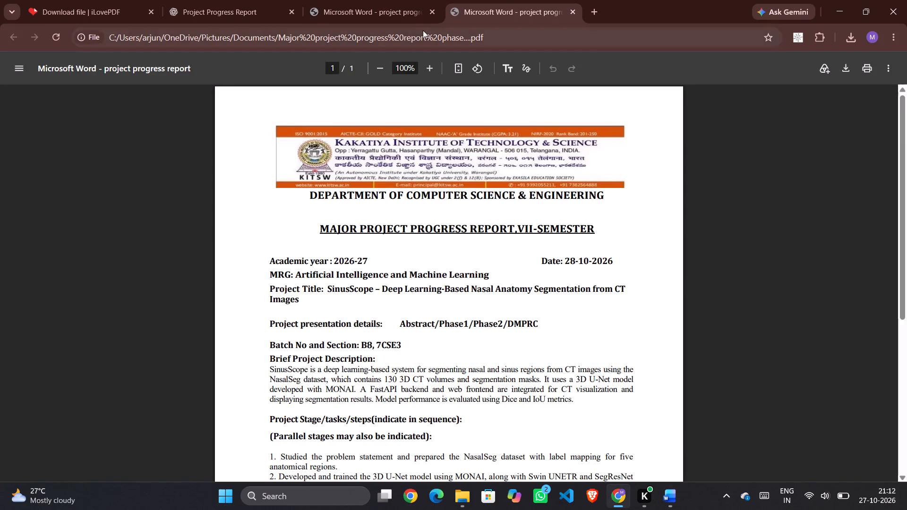
# Close the older duplicate PDF tab of the project progress report, keeping the newly published one open.
pyautogui.click(427, 15)
pyautogui.click(434, 11)
# Review the published PDF from the letterhead down to the student entries and supervisor signature line.
pyautogui.scroll(-1, 397, 194)
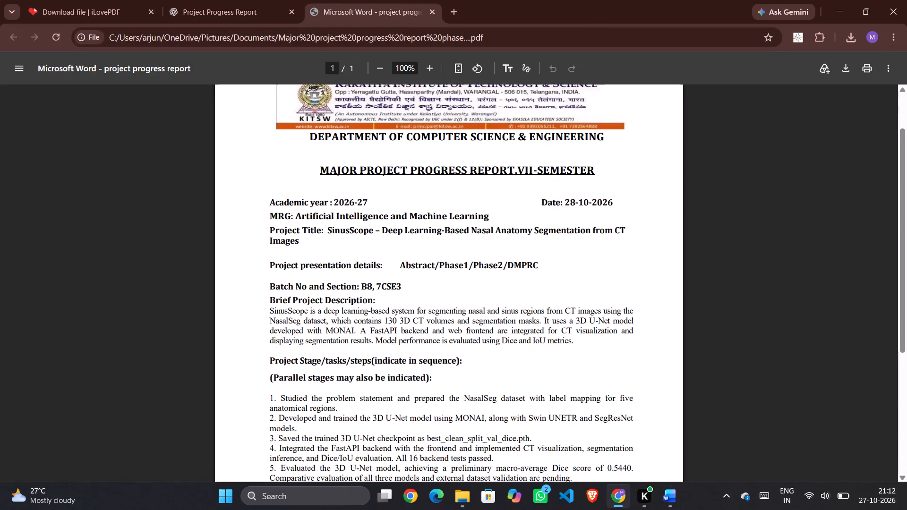
pyautogui.scroll(-2, 397, 194)
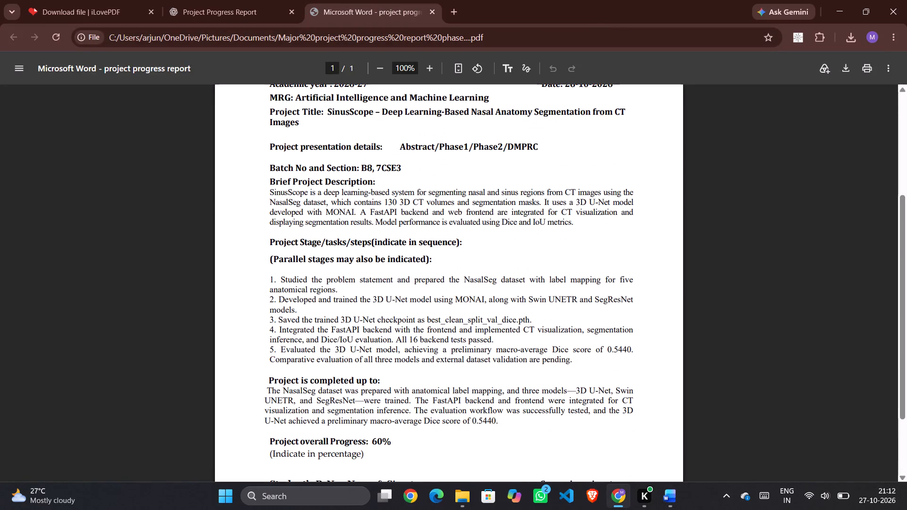